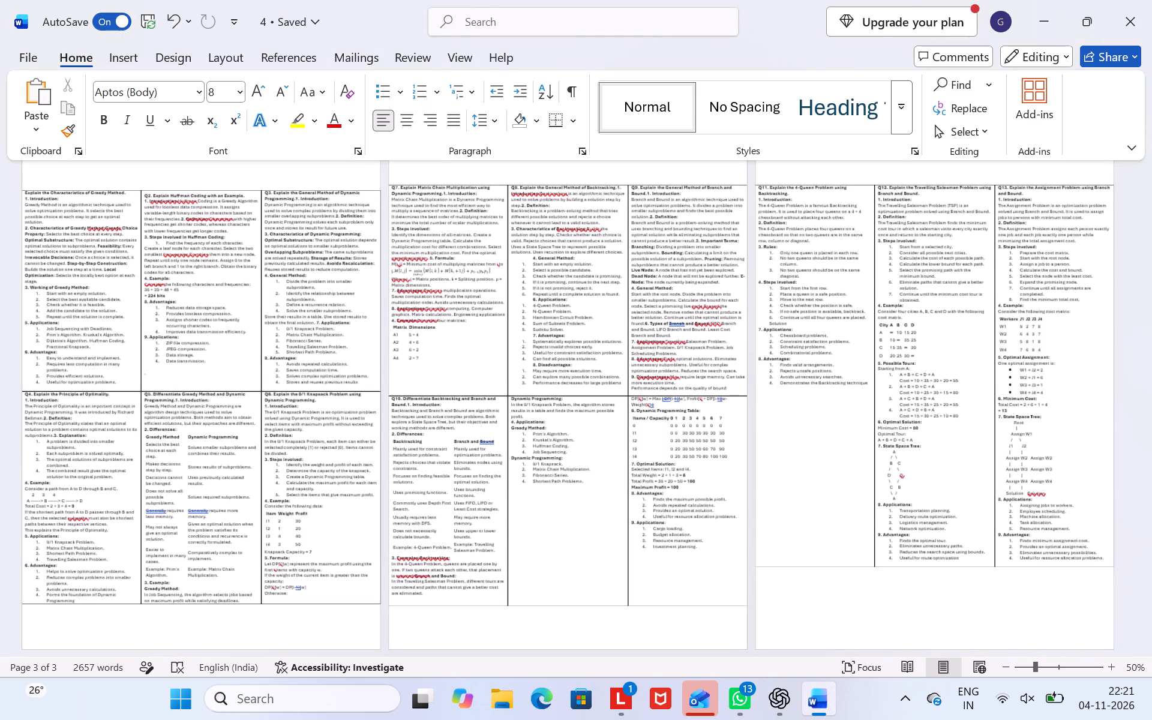
pyautogui.keyDown('ctrl'); pyautogui.scroll(7, 5, 331); pyautogui.keyUp('ctrl')
pyautogui.keyDown('ctrl'); pyautogui.scroll(-7, 5, 331); pyautogui.keyUp('ctrl')
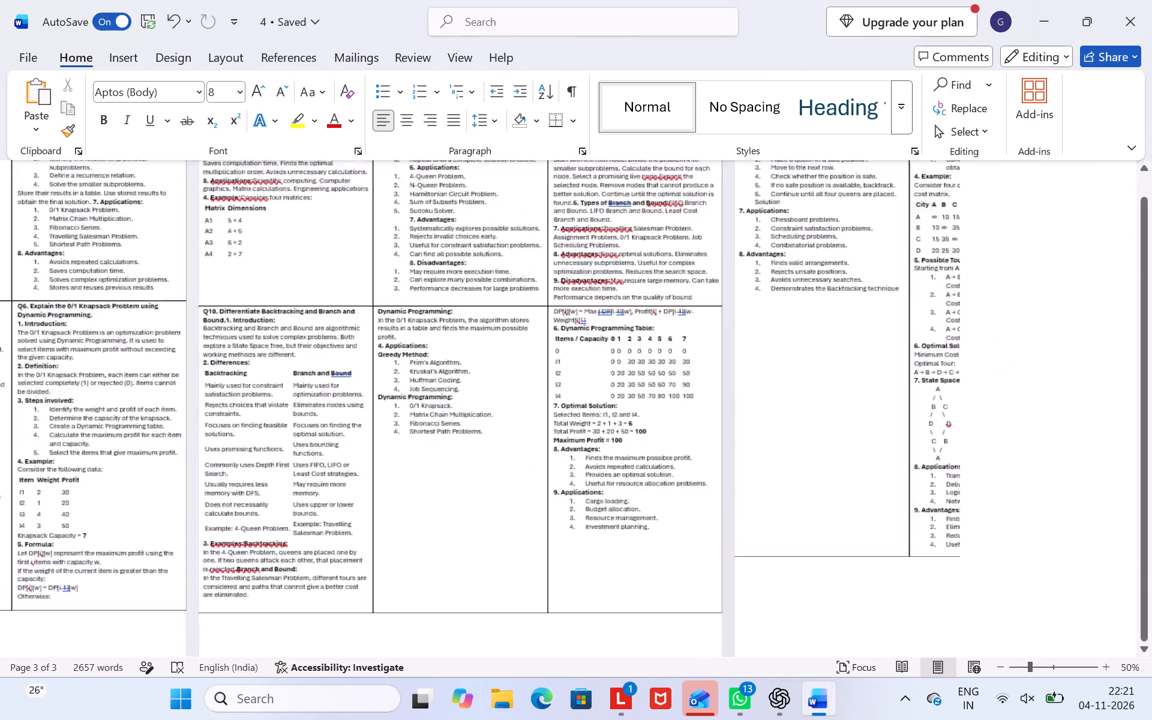
pyautogui.keyDown('ctrl'); pyautogui.scroll(-2, 5, 331); pyautogui.keyUp('ctrl')
pyautogui.keyDown('ctrl'); pyautogui.scroll(6, 214, 275); pyautogui.keyUp('ctrl')
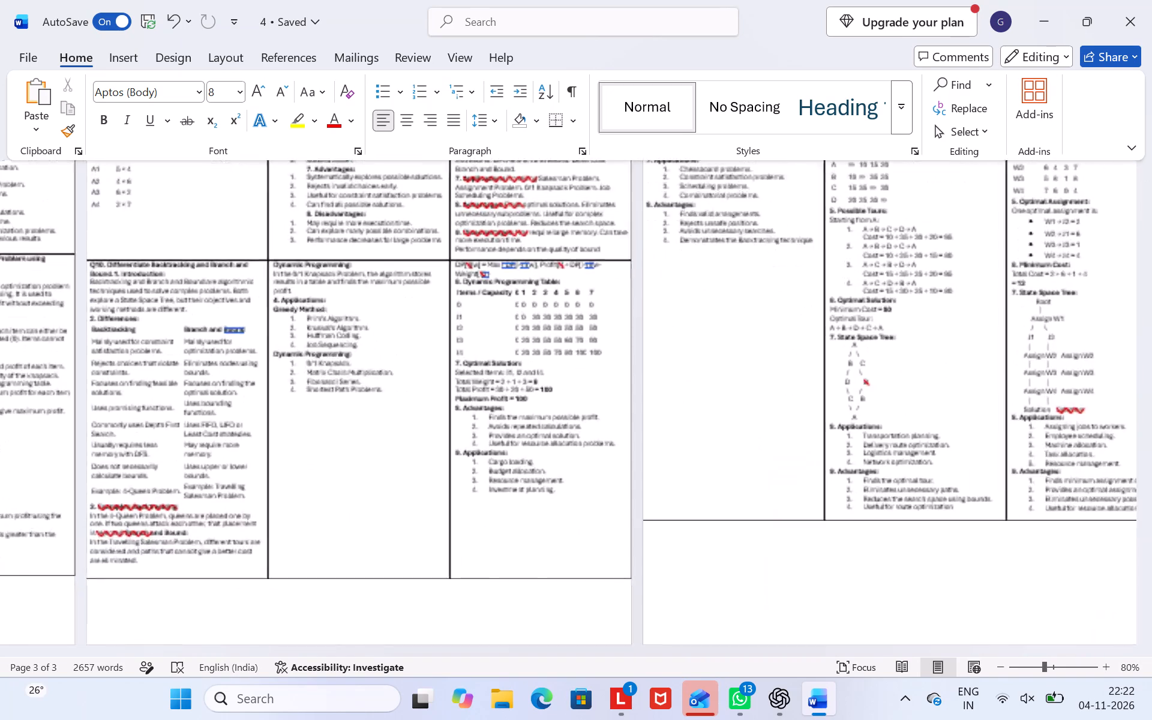
pyautogui.keyDown('ctrl'); pyautogui.scroll(-8, 214, 275); pyautogui.keyUp('ctrl')
pyautogui.keyDown('ctrl'); pyautogui.scroll(1, 460, 326); pyautogui.keyUp('ctrl')
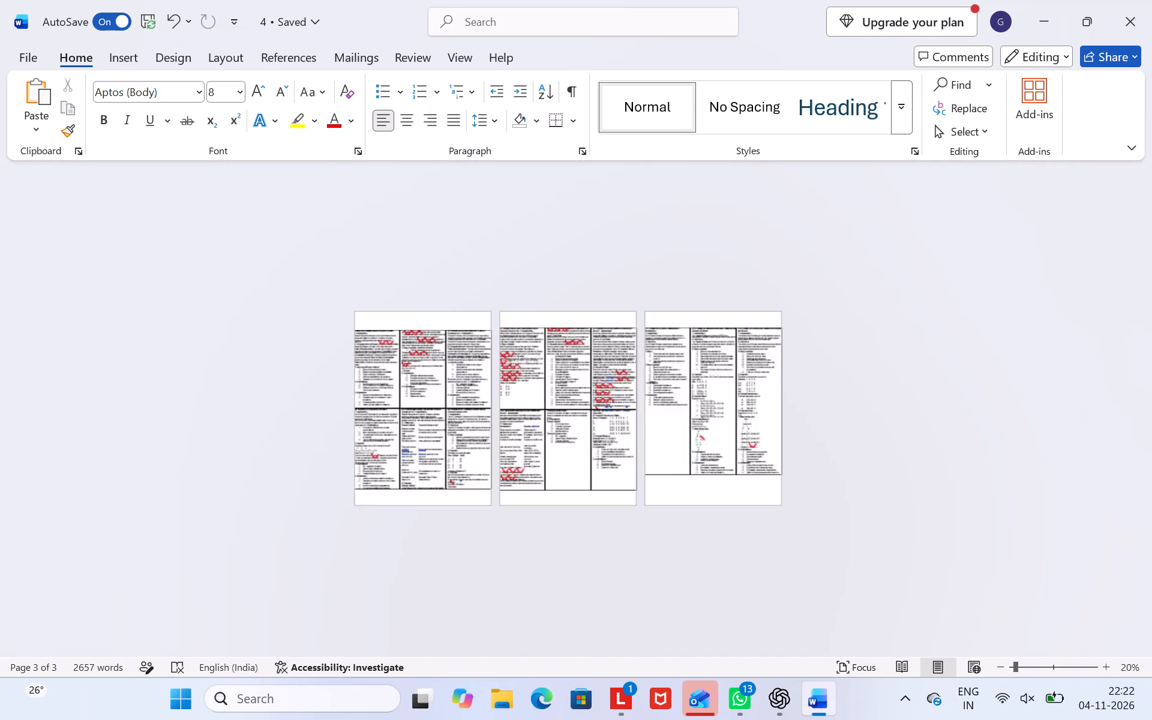
pyautogui.keyDown('ctrl'); pyautogui.scroll(2, 460, 326); pyautogui.keyUp('ctrl')
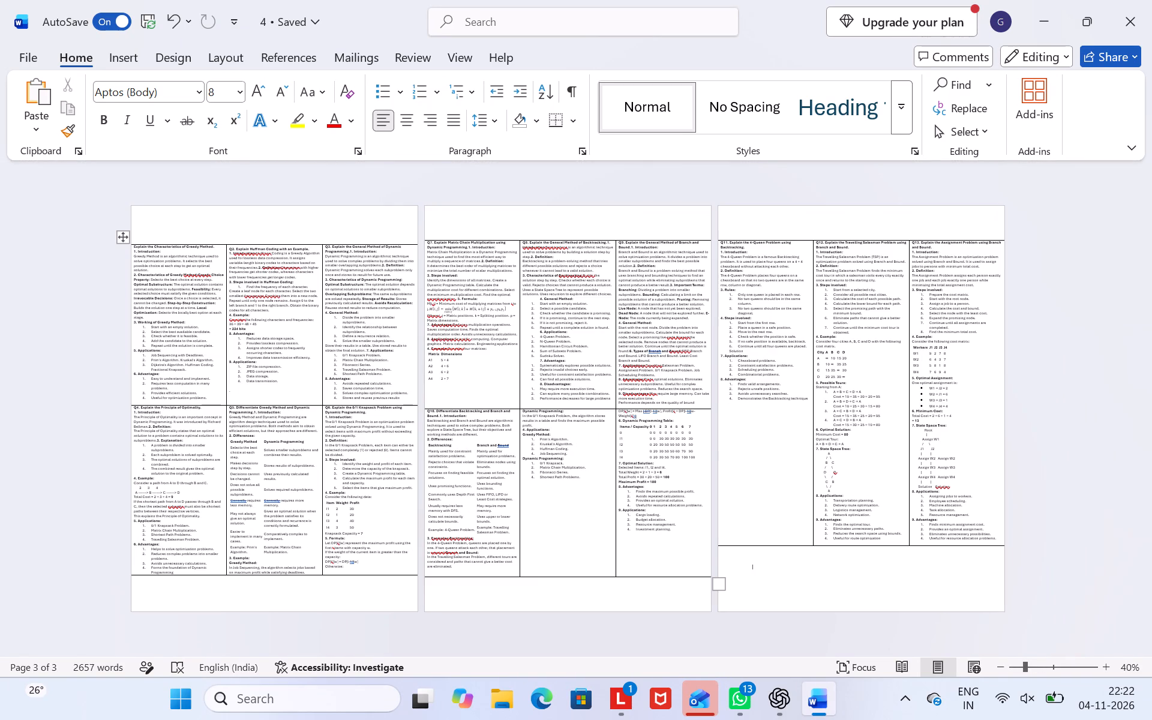
pyautogui.keyDown('ctrl'); pyautogui.scroll(-7, 186, 241); pyautogui.keyUp('ctrl')
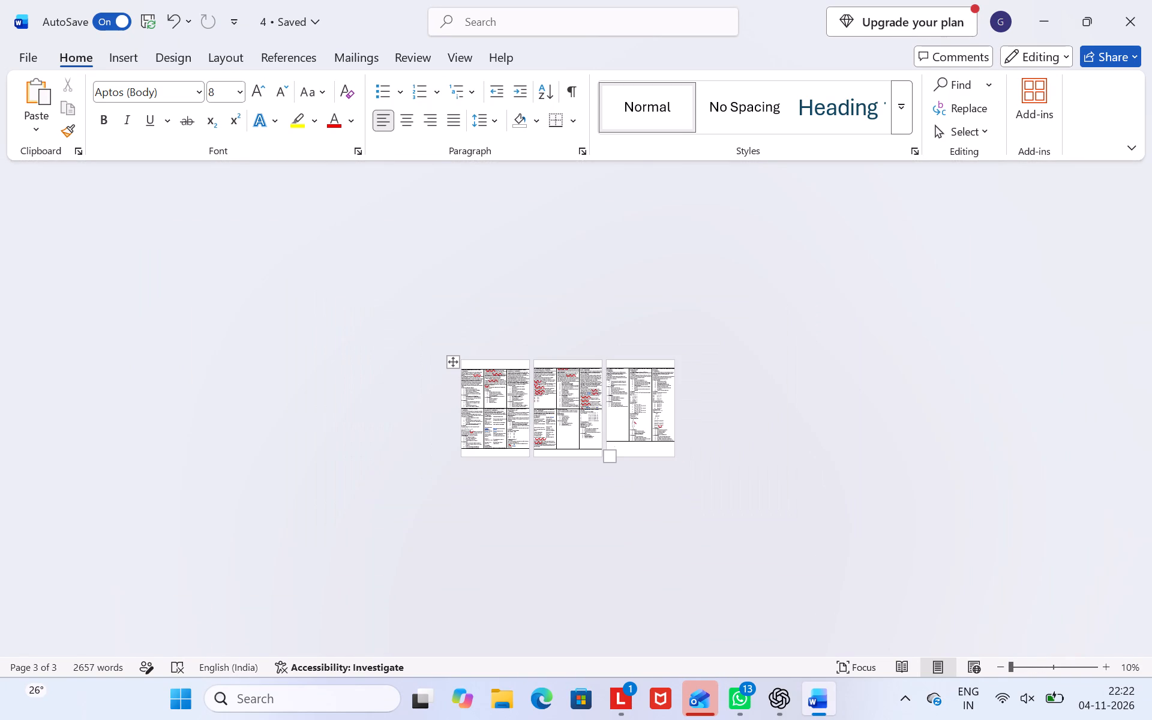
pyautogui.keyDown('ctrl'); pyautogui.scroll(6, 453, 387); pyautogui.keyUp('ctrl')
pyautogui.scroll(14, 453, 387)
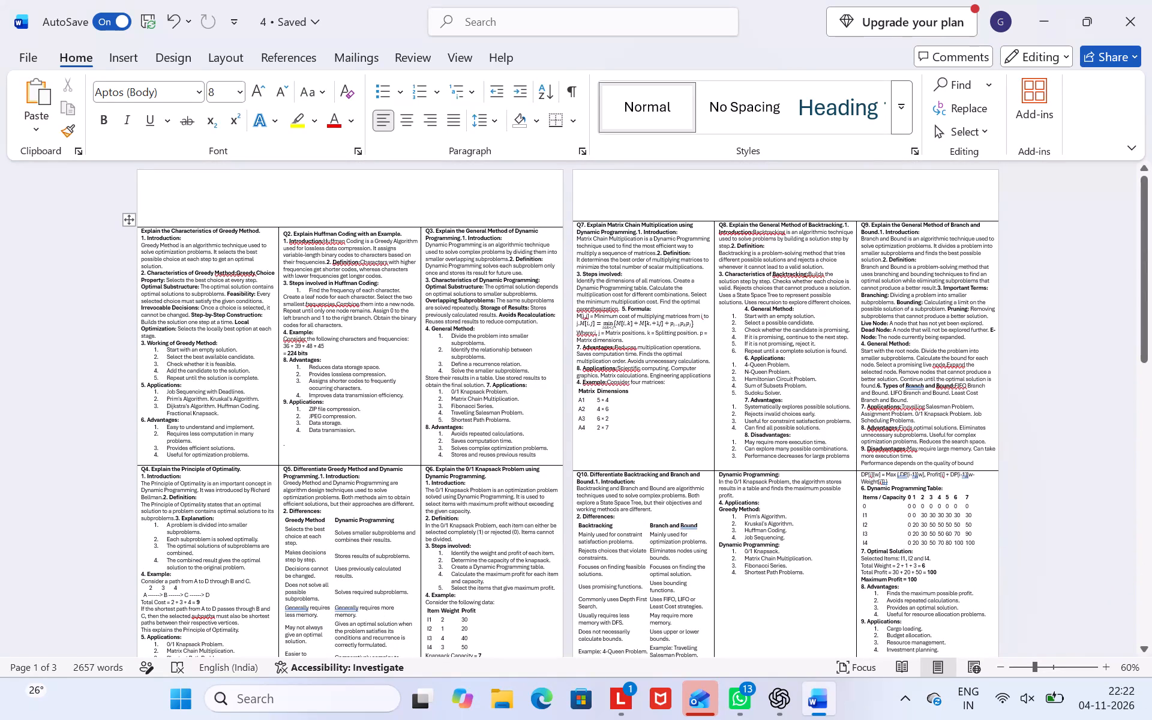
pyautogui.moveTo(251, 445); pyautogui.dragTo(140, 237)
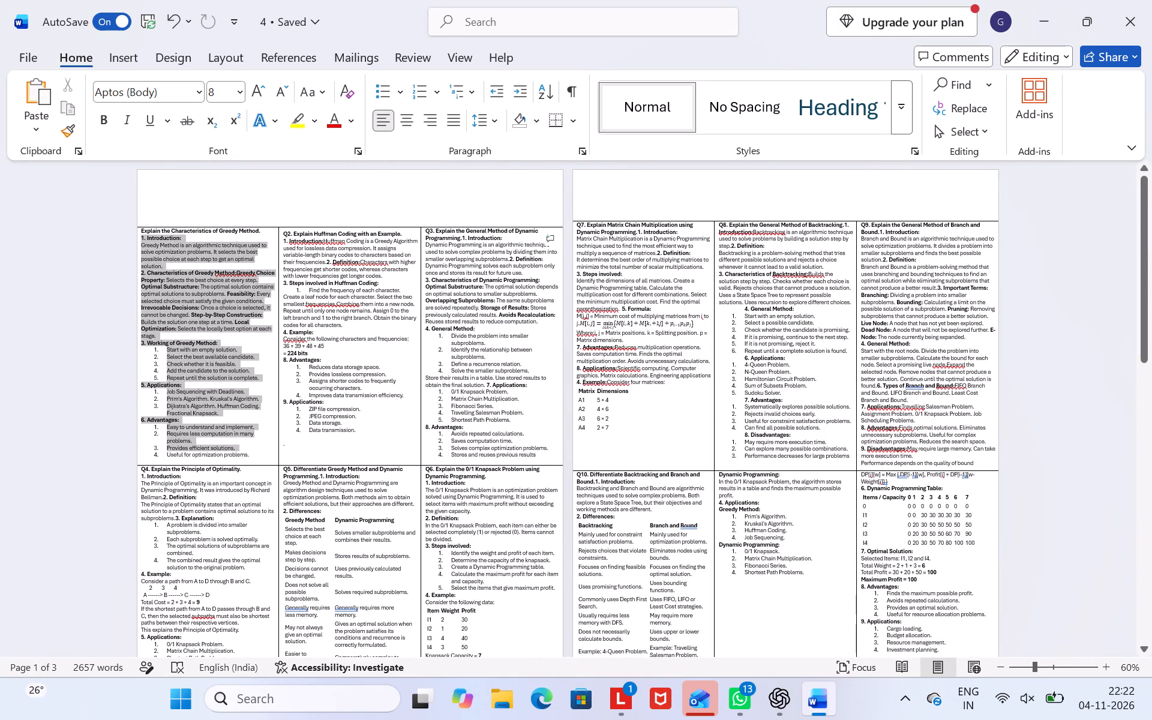
pyautogui.moveTo(140, 237); pyautogui.dragTo(139, 235)
pyautogui.press('BackSpace')
pyautogui.press('BackSpace')
pyautogui.press('BackSpace')
pyautogui.press('BackSpace')
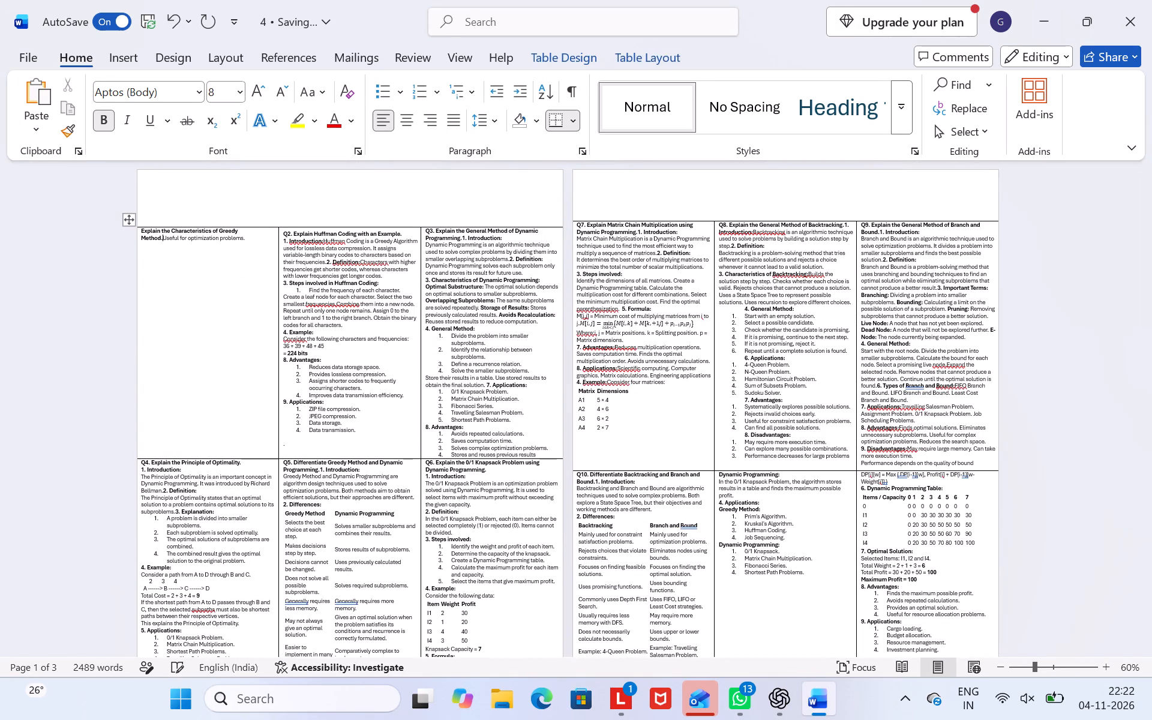
pyautogui.moveTo(254, 237); pyautogui.dragTo(224, 230)
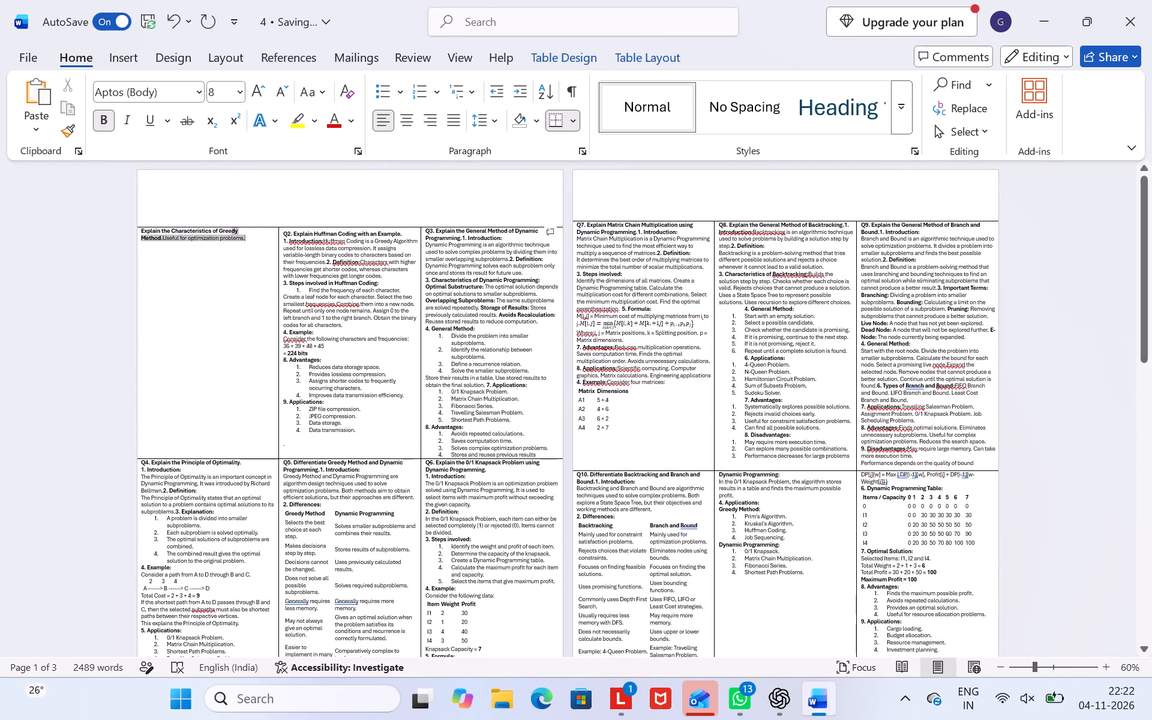
pyautogui.moveTo(224, 230); pyautogui.dragTo(134, 233)
pyautogui.press('BackSpace')
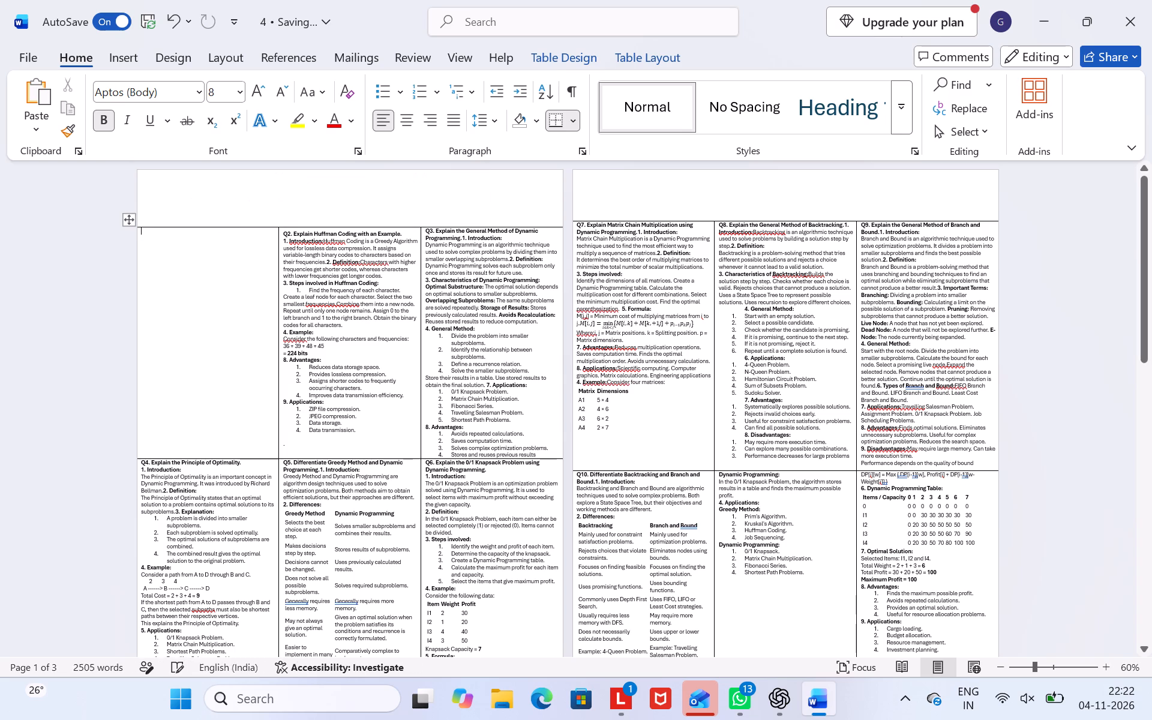
# Paste the copied combinational versus sequential circuits answer into the emptied first table cell.
pyautogui.hotkey('ctrl', 'v')
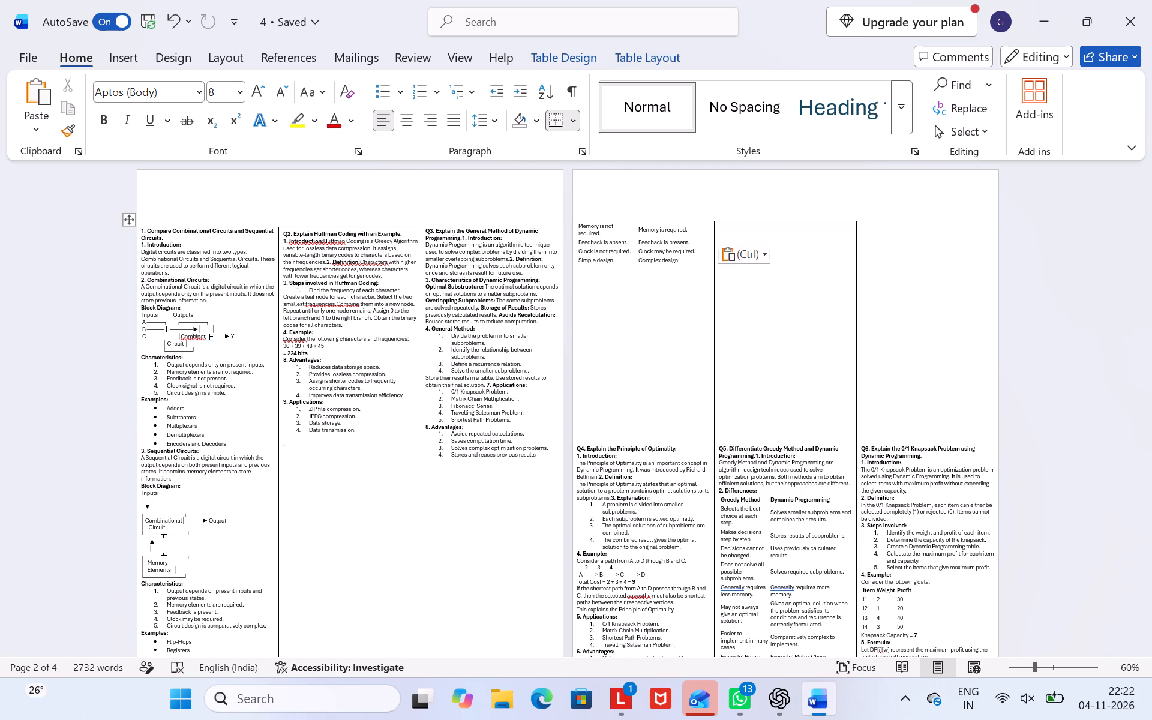
# Delete the block diagram and its heading from the Sequential Circuits section of the pasted answer.
pyautogui.scroll(-1, 230, 431)
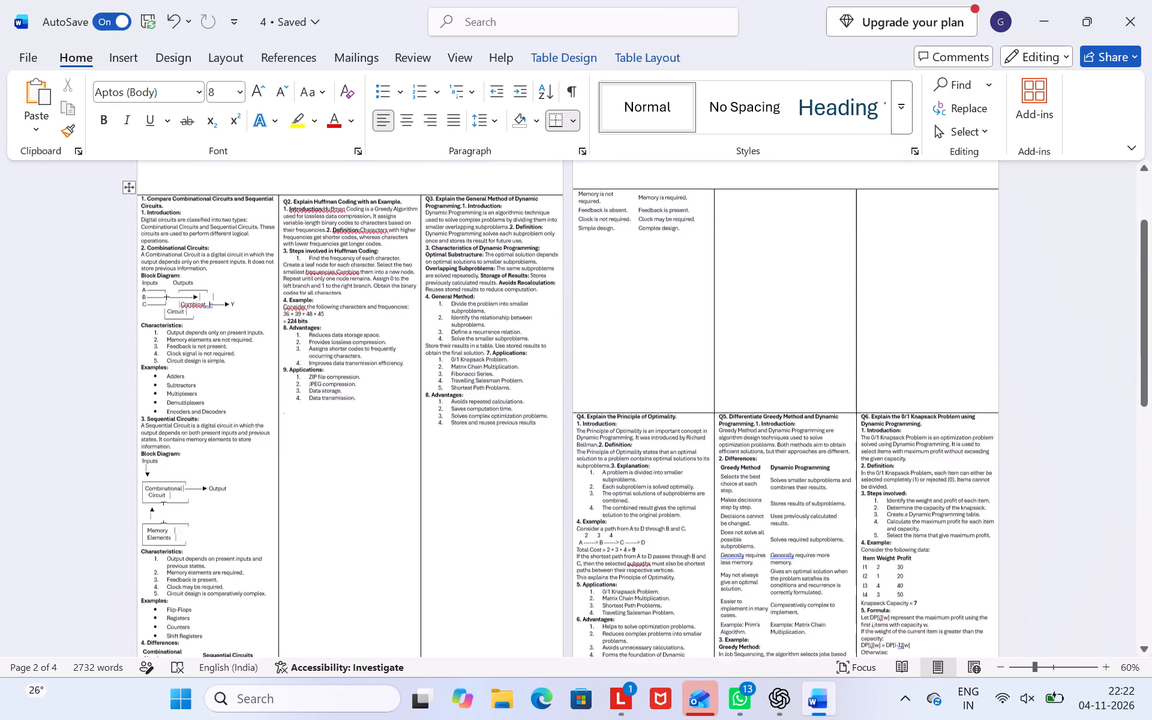
pyautogui.scroll(-1, 230, 431)
pyautogui.scroll(1, 230, 431)
pyautogui.moveTo(191, 482); pyautogui.dragTo(147, 396)
pyautogui.press('BackSpace')
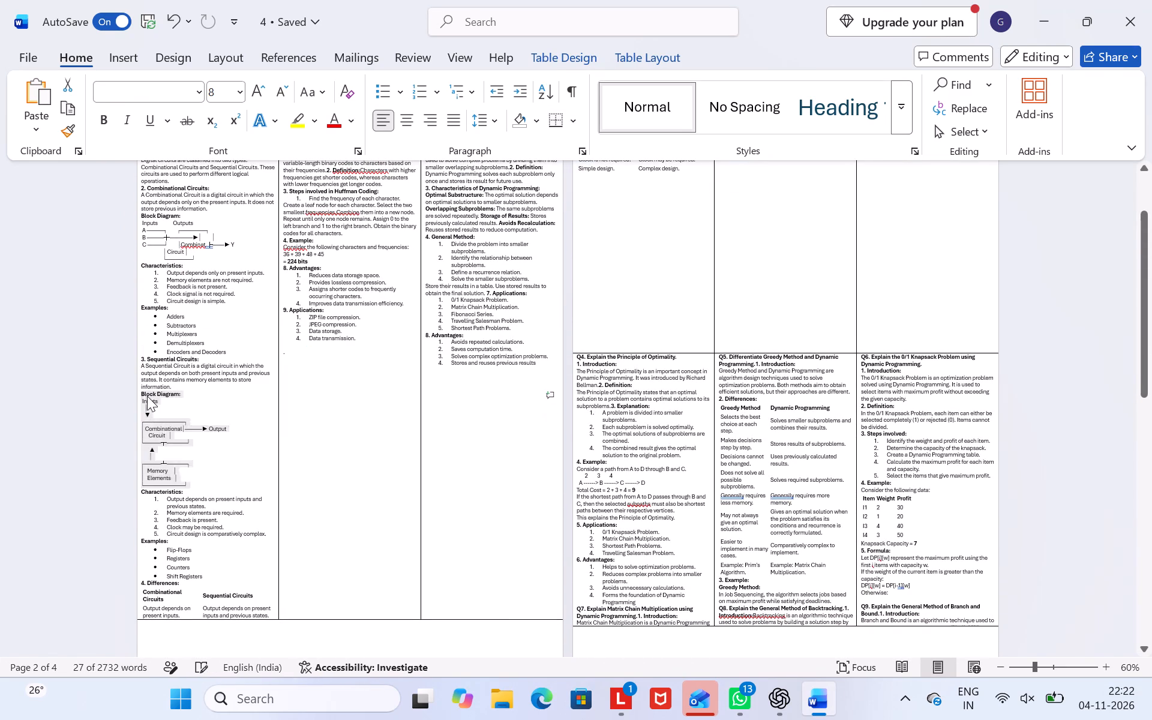
# Examine how the table's answers are laid out across the document's pages, then inspect the first cell's circuits answer up close.
pyautogui.scroll(1, 147, 396)
pyautogui.scroll(-1, 147, 396)
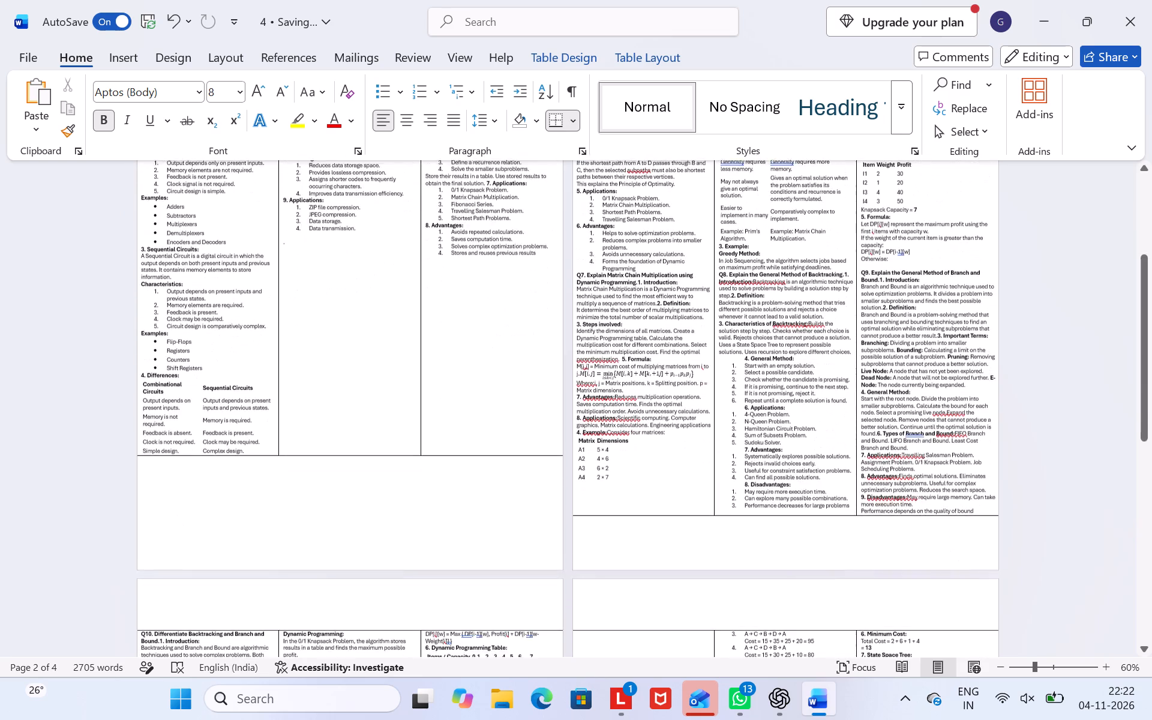
pyautogui.scroll(-2, 147, 396)
pyautogui.scroll(2, 147, 396)
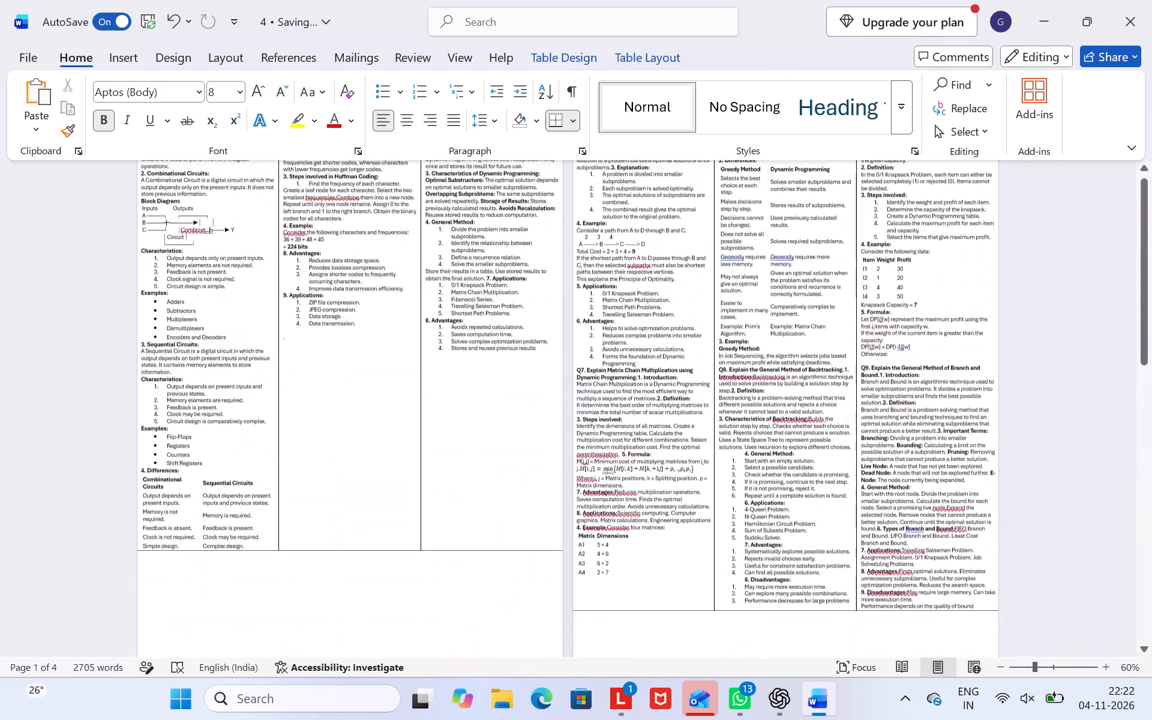
pyautogui.scroll(2, 147, 396)
pyautogui.scroll(-3, 147, 396)
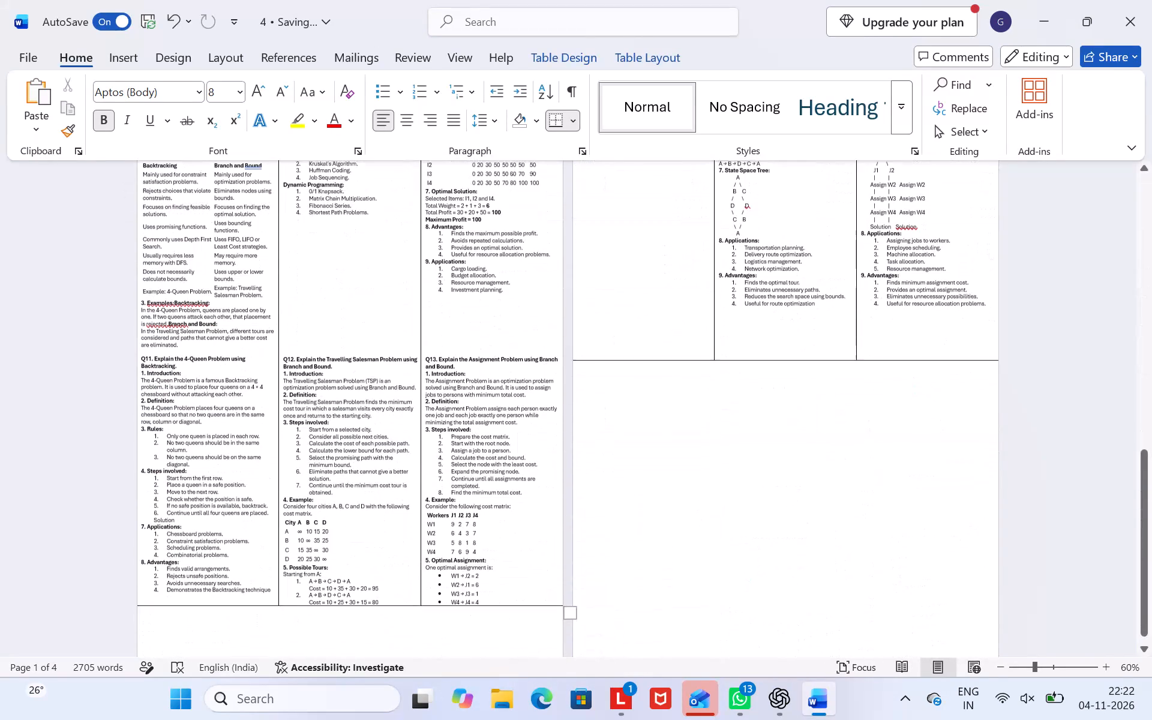
pyautogui.scroll(-2, 147, 396)
pyautogui.scroll(1, 147, 396)
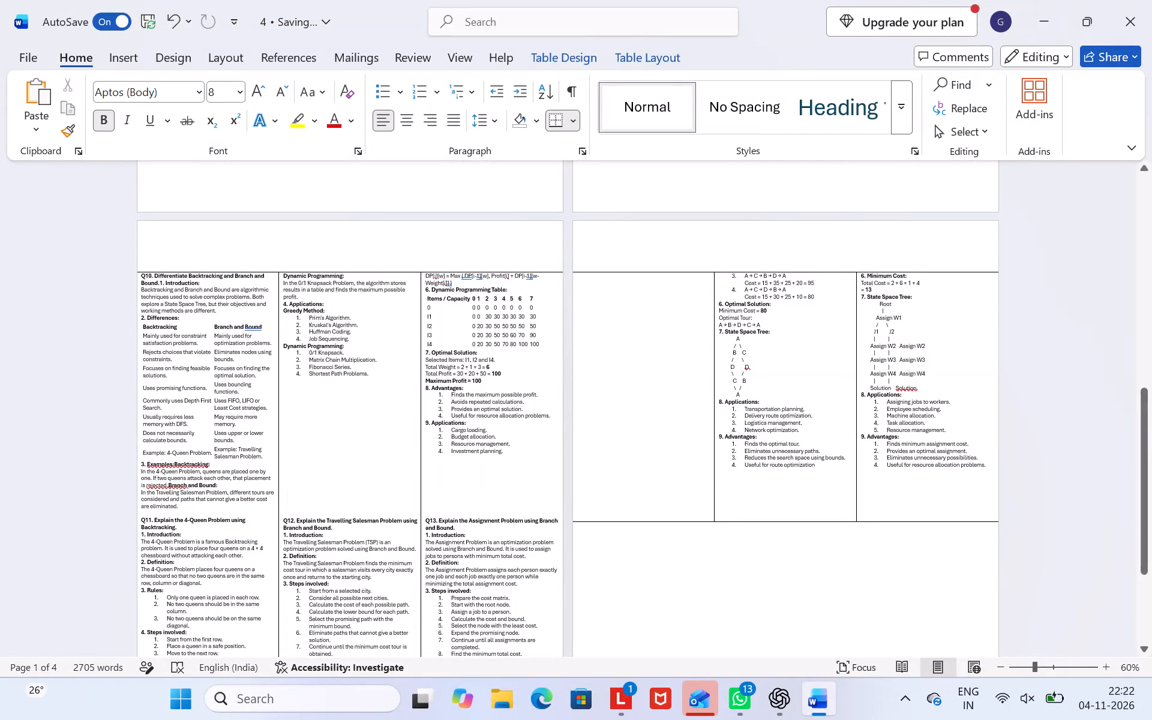
pyautogui.scroll(3, 205, 446)
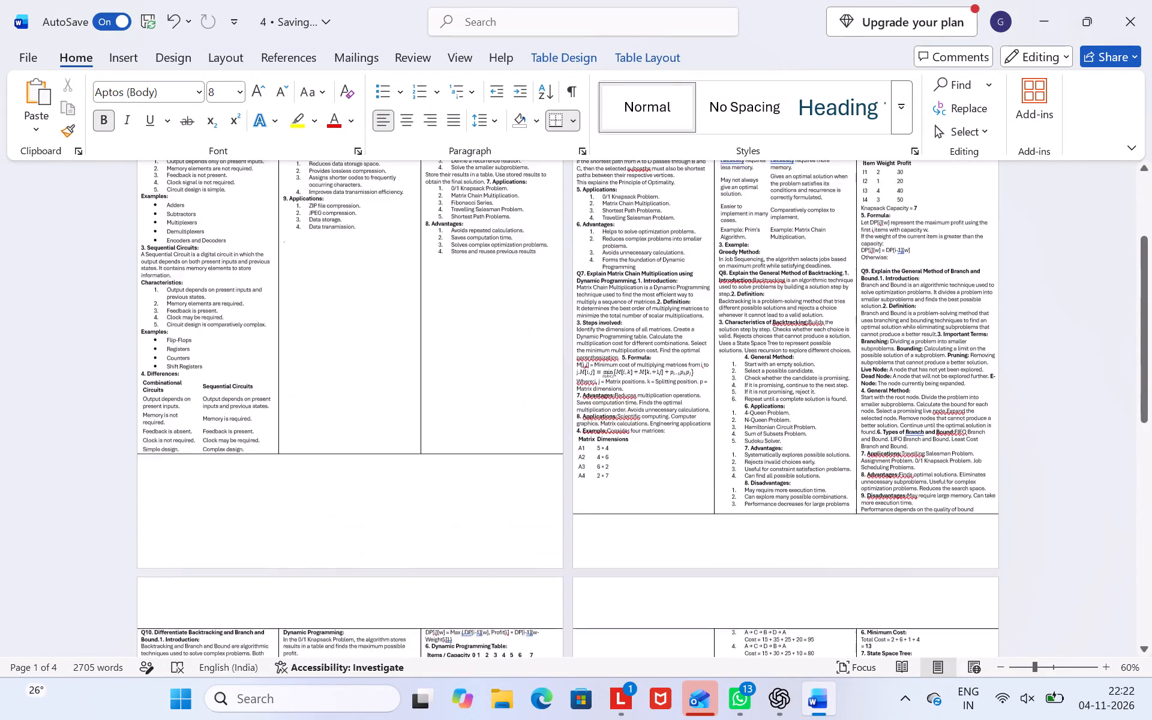
pyautogui.scroll(2, 205, 446)
pyautogui.keyDown('ctrl'); pyautogui.scroll(3, 205, 446); pyautogui.keyUp('ctrl')
pyautogui.hscroll(1, 205, 446)
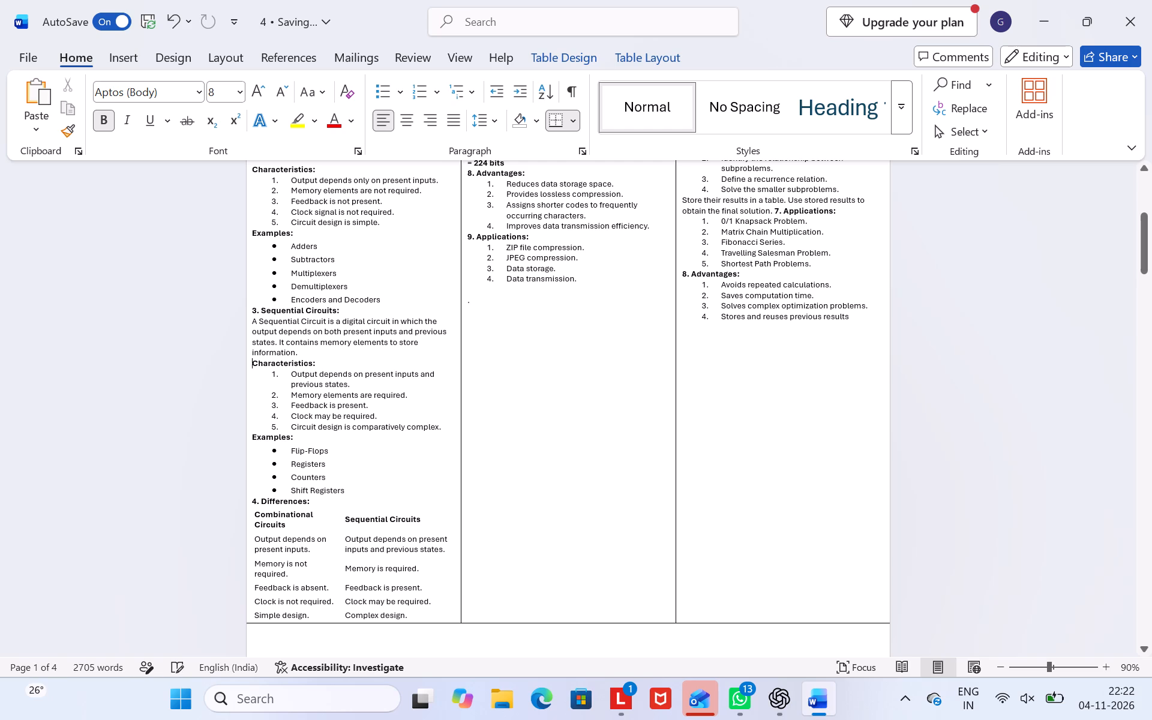
# In the circuits answer, join the "1. Introduction:" heading to the title and "2. Combinational Circuits:" to the end of the introduction paragraph.
pyautogui.scroll(1, 332, 495)
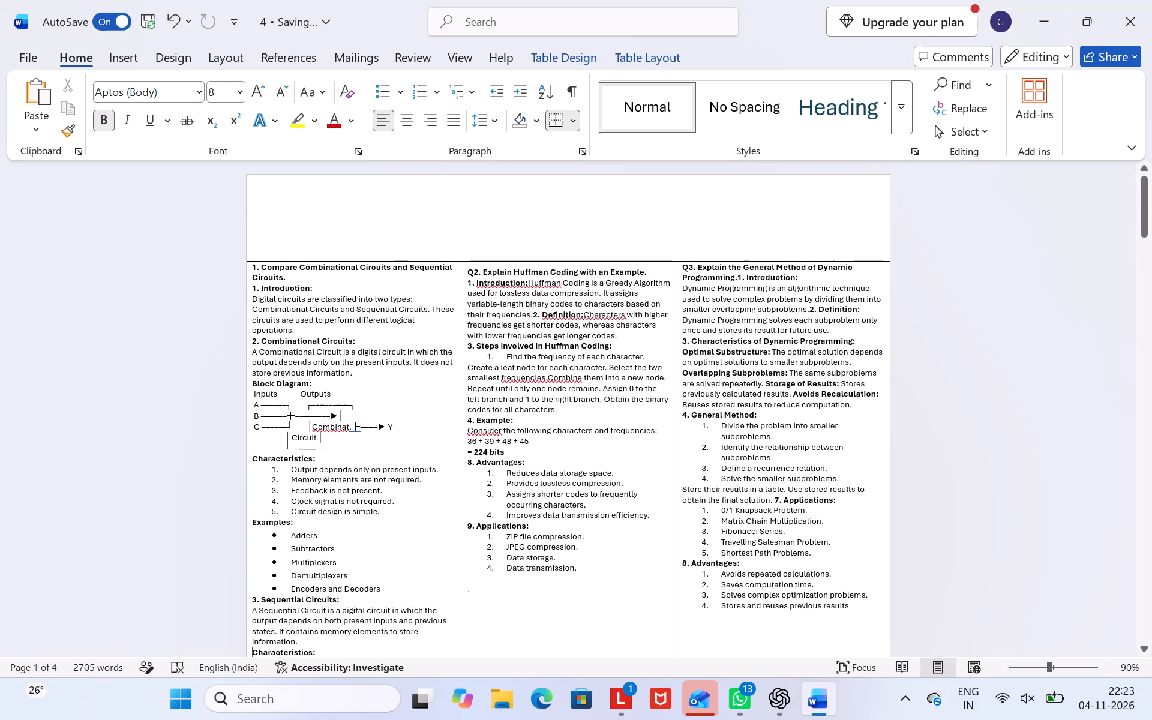
pyautogui.click(255, 285)
pyautogui.press('Left')
pyautogui.press('BackSpace')
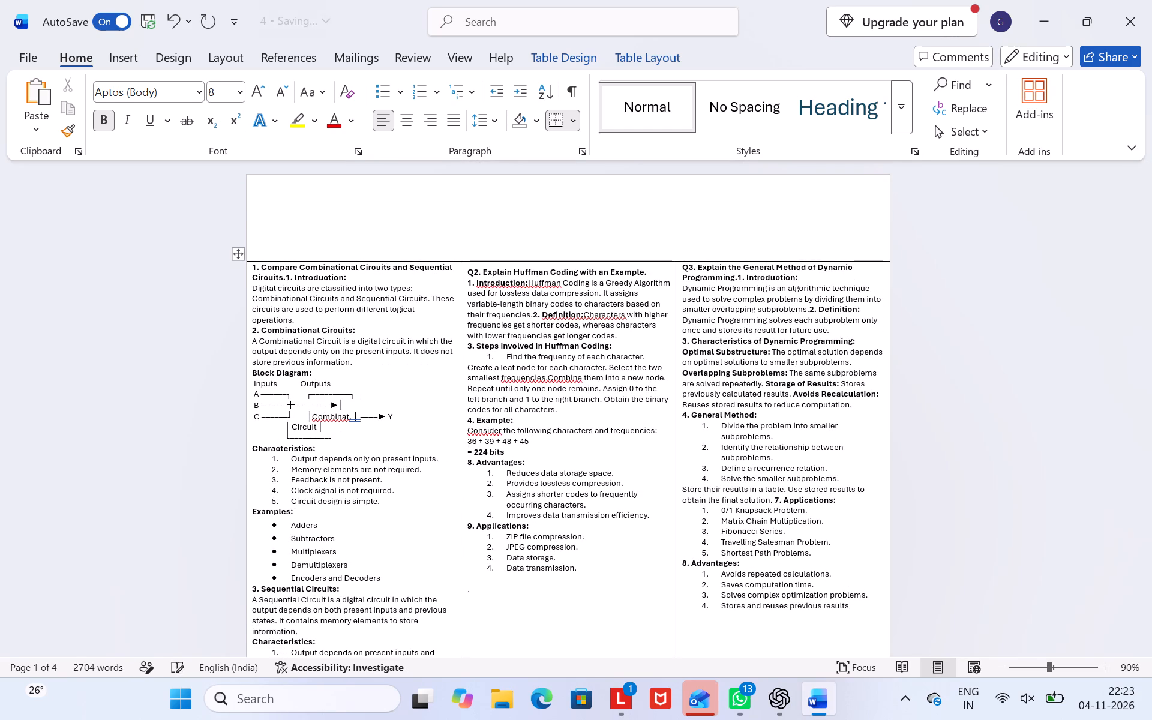
pyautogui.click(254, 329)
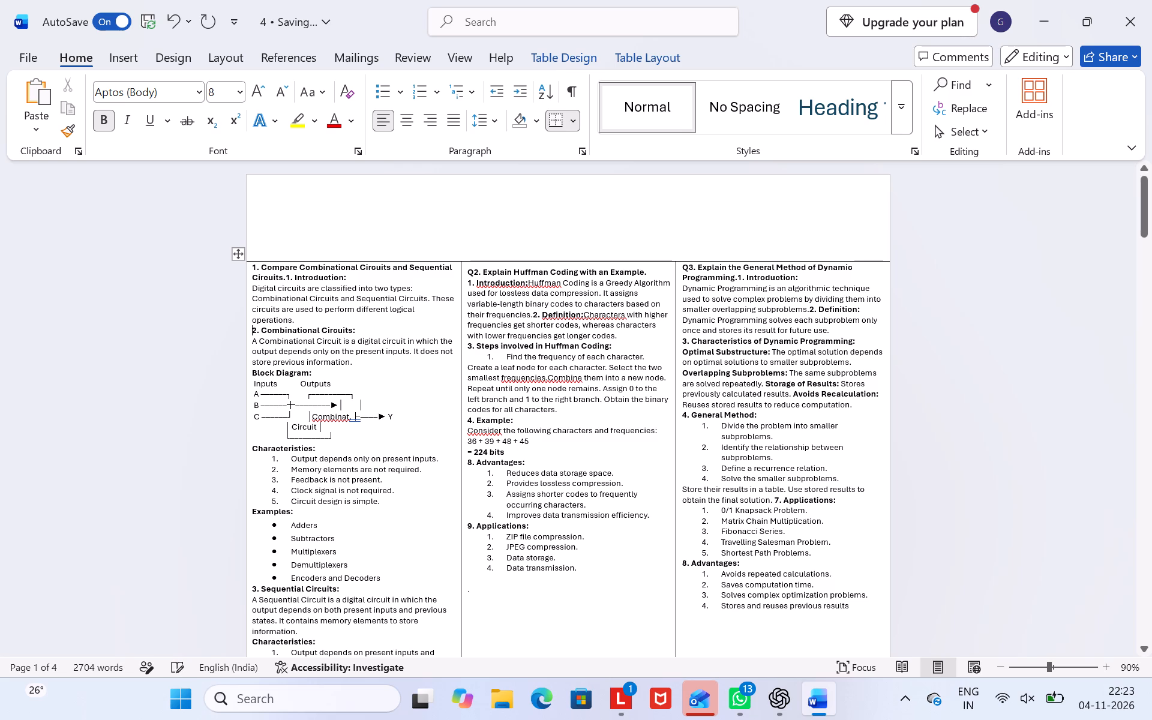
pyautogui.press('BackSpace')
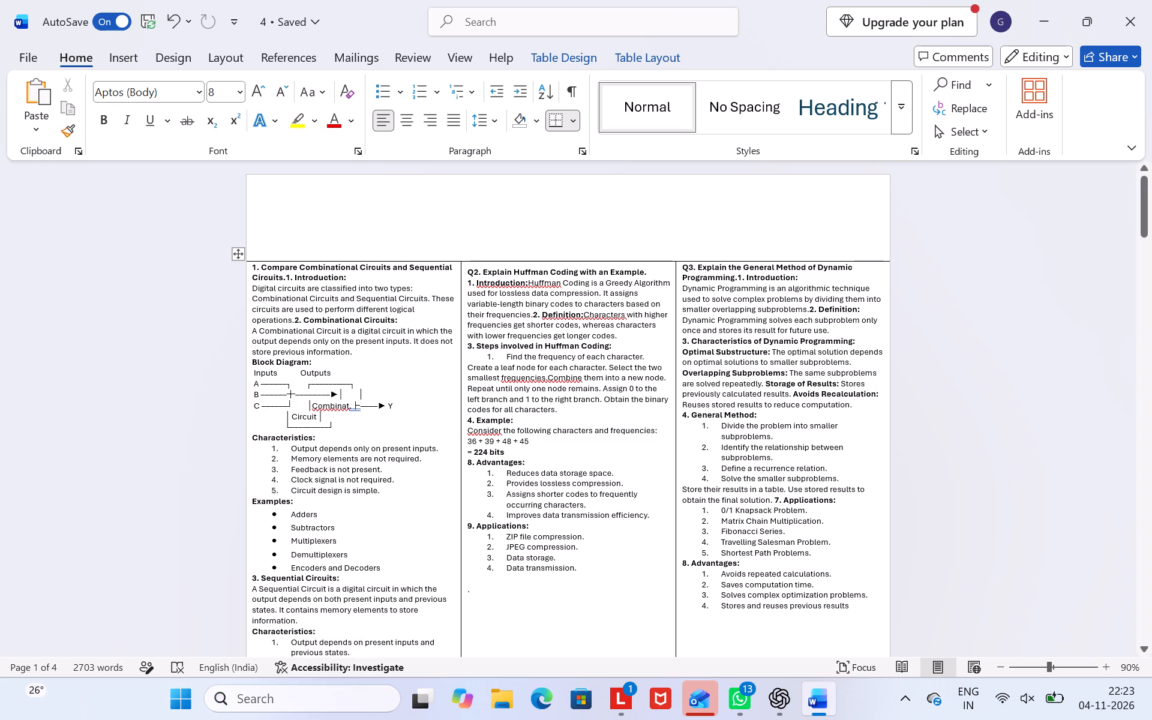
# Delete the block diagram and its heading from the Combinational Circuits section of the first cell.
pyautogui.moveTo(362, 428); pyautogui.dragTo(277, 359)
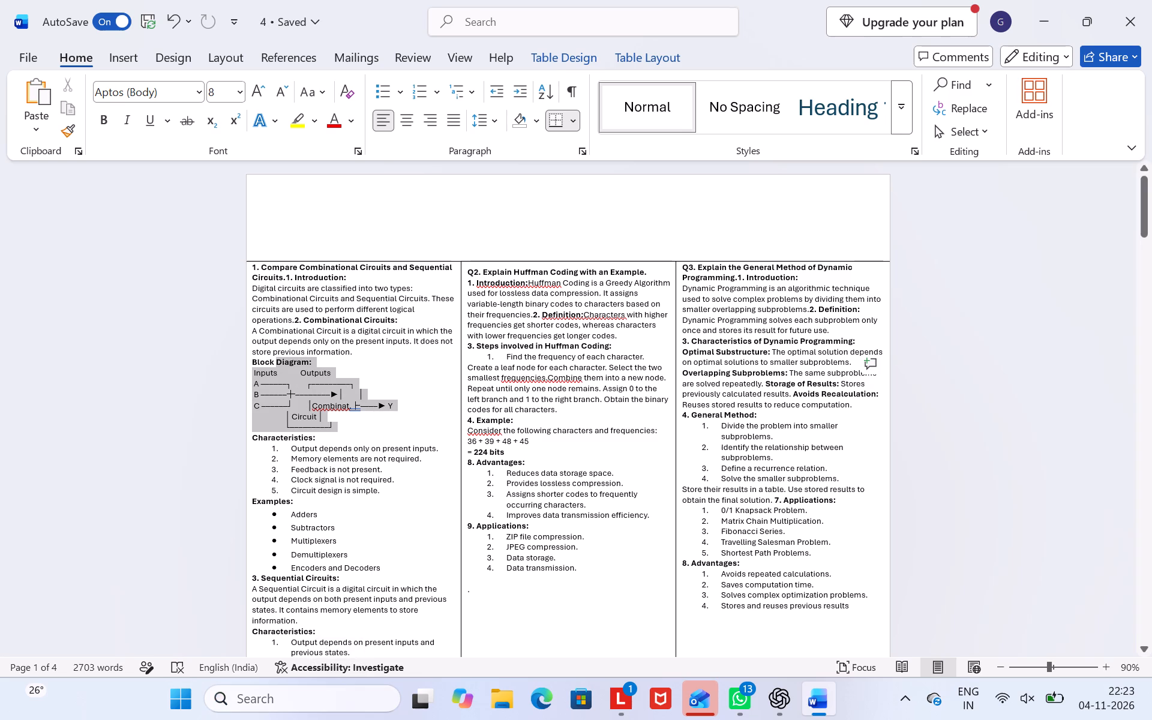
pyautogui.moveTo(277, 359); pyautogui.dragTo(259, 362)
pyautogui.press('BackSpace')
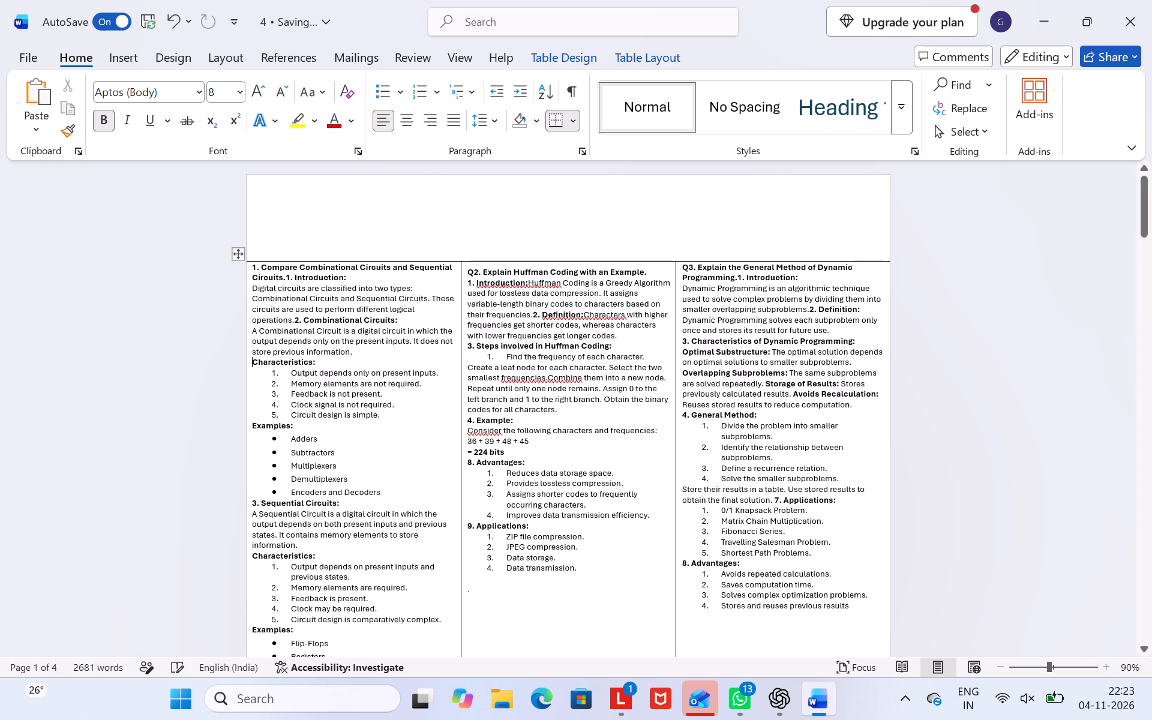
# Merge the "Shift Registers" bullet into the "Counters" bullet in the Sequential Circuits examples.
pyautogui.scroll(-1, 362, 519)
pyautogui.scroll(1, 362, 519)
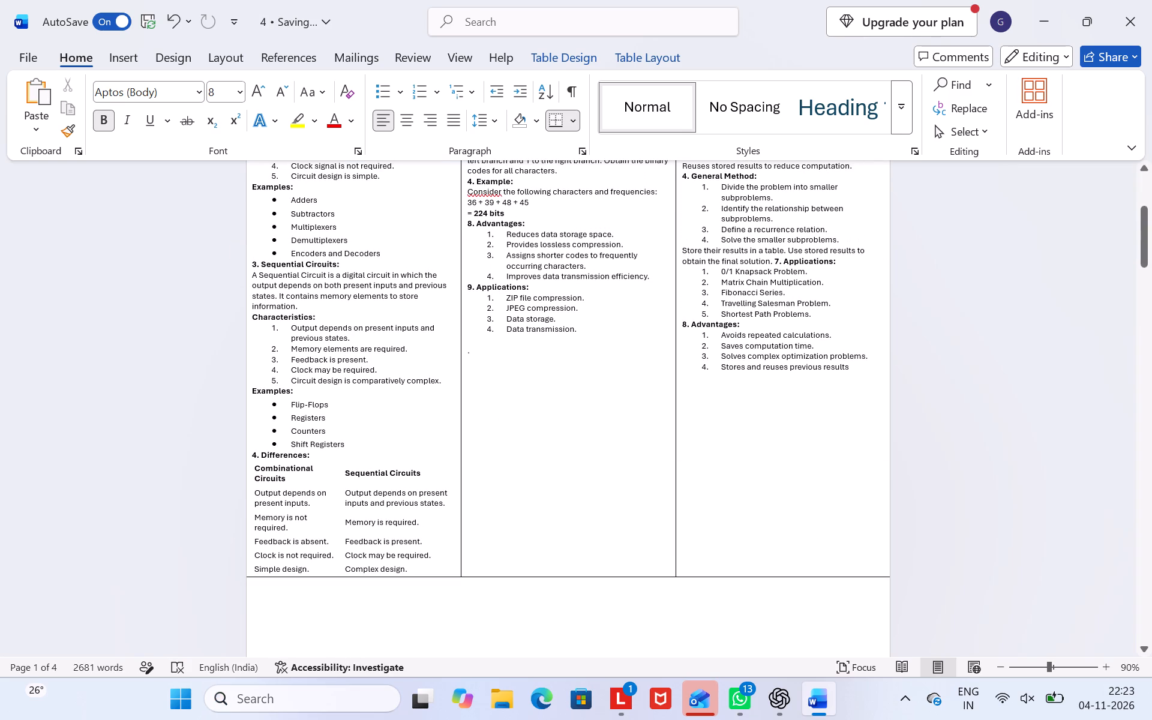
pyautogui.moveTo(286, 446); pyautogui.dragTo(277, 436)
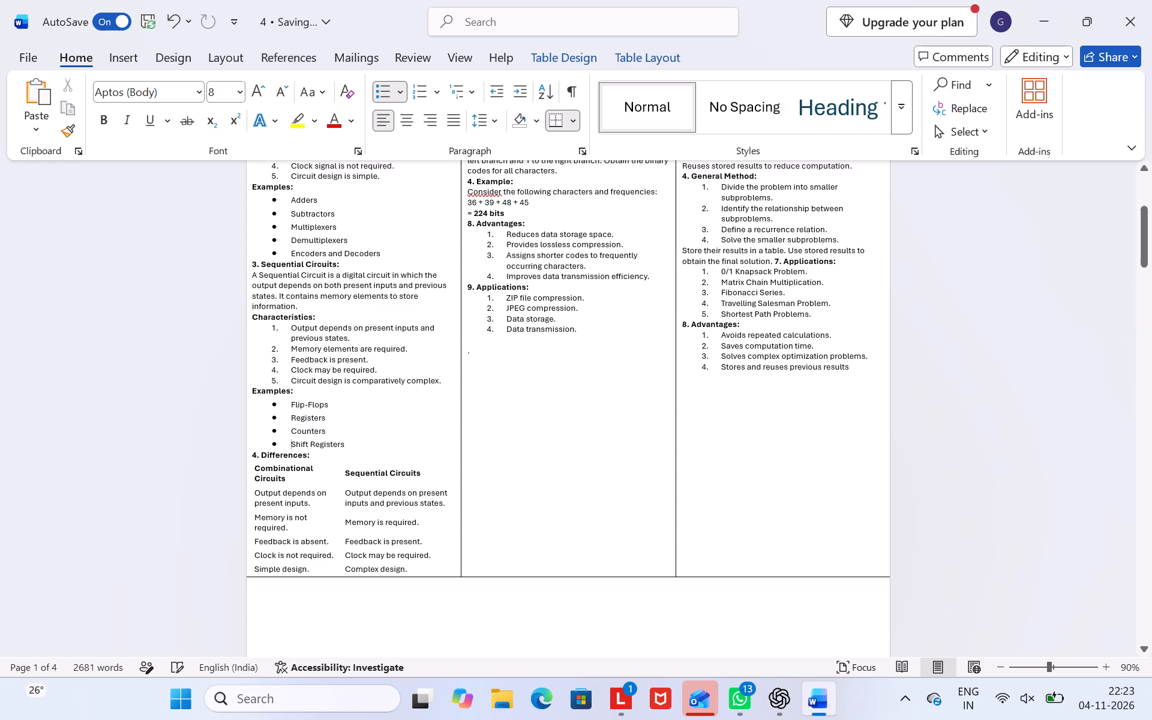
pyautogui.click(277, 436)
pyautogui.press('BackSpace')
pyautogui.press('BackSpace')
pyautogui.press('BackSpace')
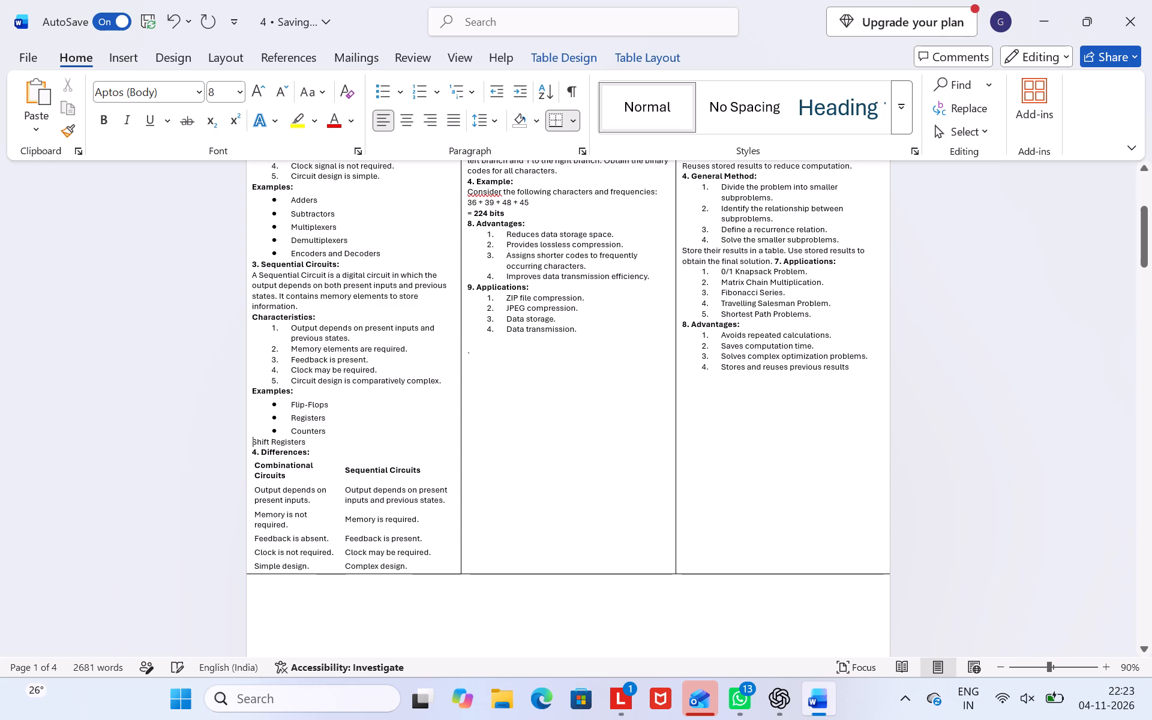
pyautogui.press('BackSpace')
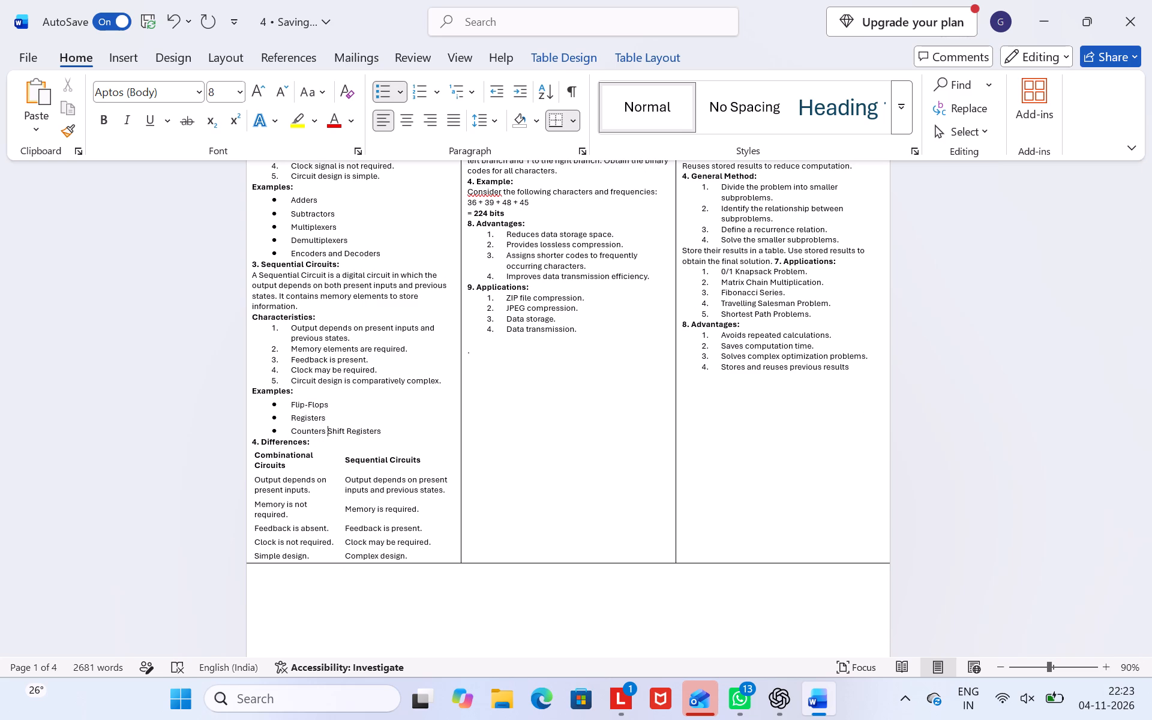
# Merge the "Counters Shift Registers" bullet onto the "Registers" bullet in the Sequential Circuits examples.
pyautogui.press('Left')
pyautogui.press('Left')
pyautogui.press('Left')
pyautogui.press('Left')
pyautogui.press('Left')
pyautogui.press('Left')
pyautogui.press('Left')
pyautogui.press('Left')
pyautogui.press('Left')
pyautogui.scroll(-1, 306, 448)
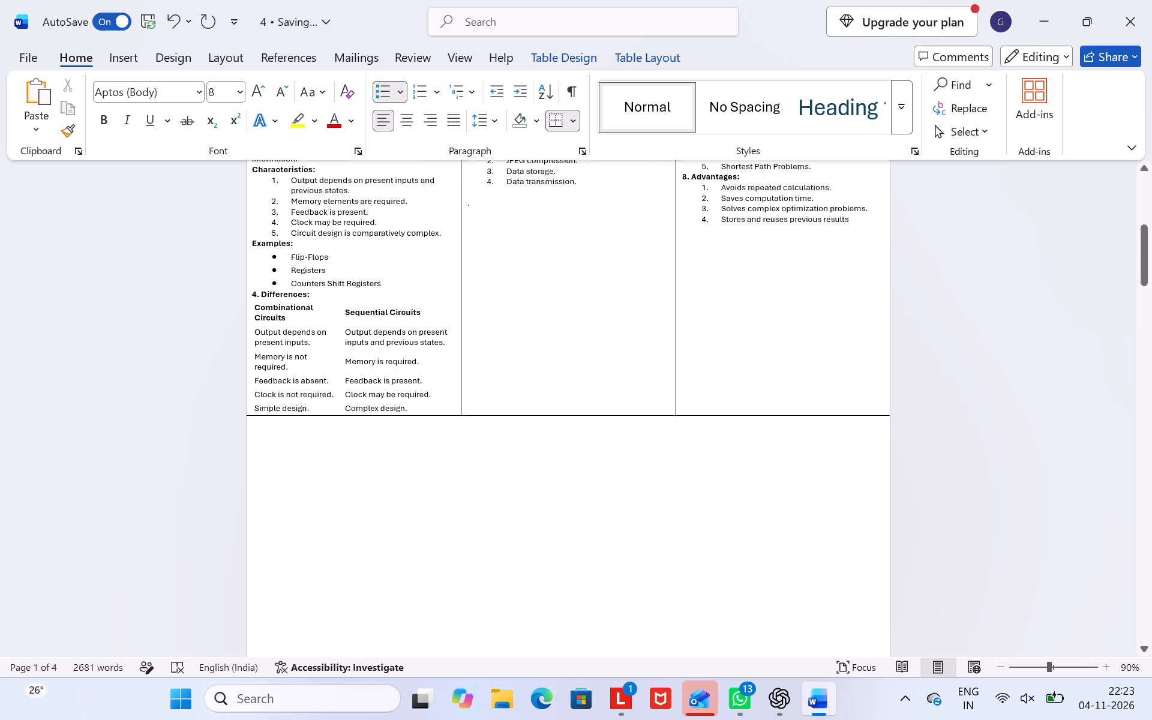
pyautogui.press('BackSpace')
pyautogui.press('BackSpace')
pyautogui.press('BackSpace')
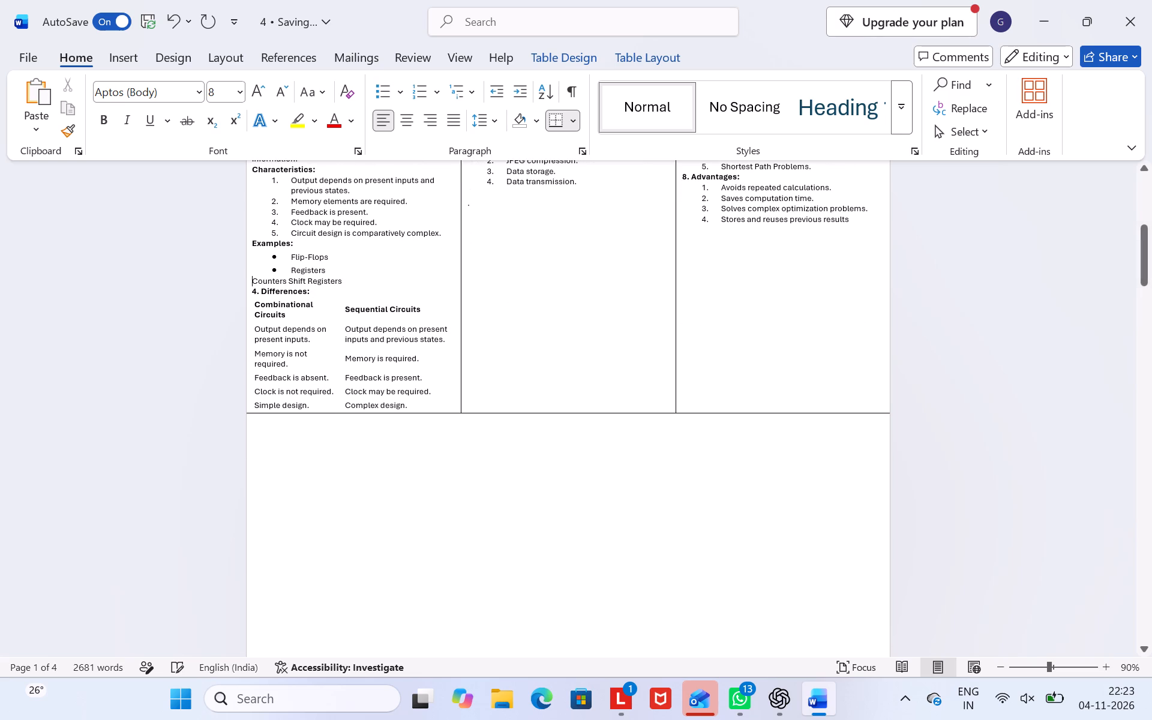
pyautogui.press('BackSpace')
# Remove the remaining bullets from the Sequential Circuits examples and run them inline after the "Examples:" heading, from Flip-Flops to Shift Registers.
pyautogui.click(287, 268)
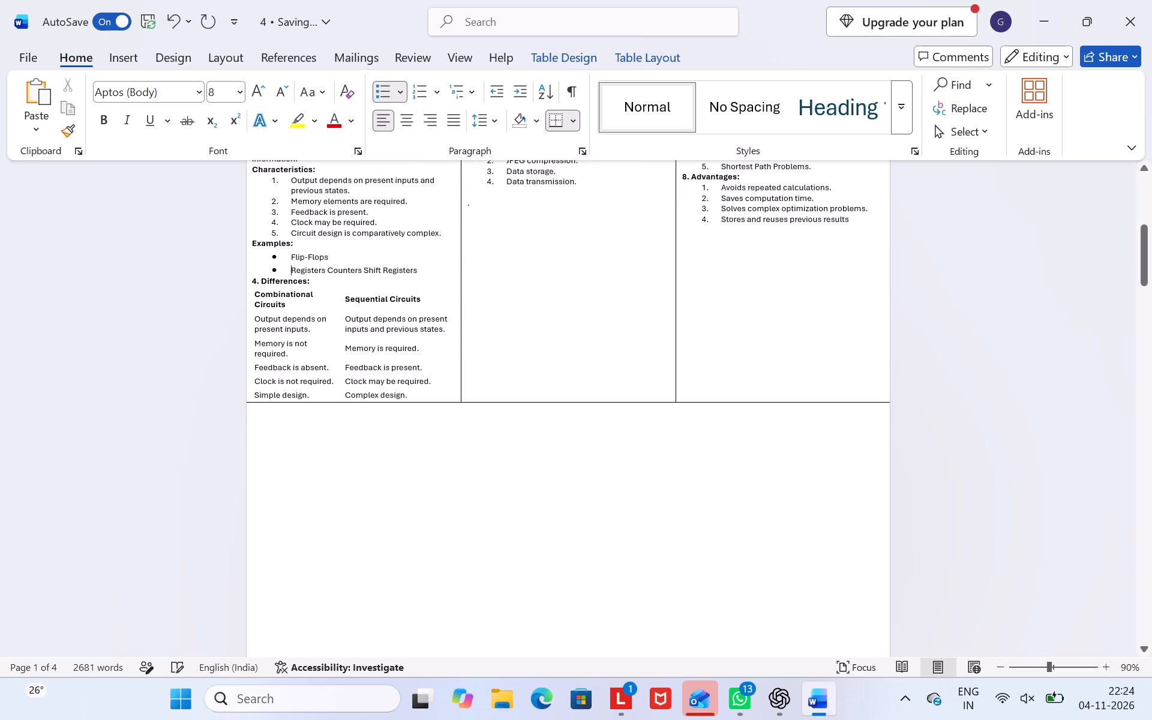
pyautogui.press('BackSpace')
pyautogui.press('BackSpace')
pyautogui.press('BackSpace')
pyautogui.click(286, 252)
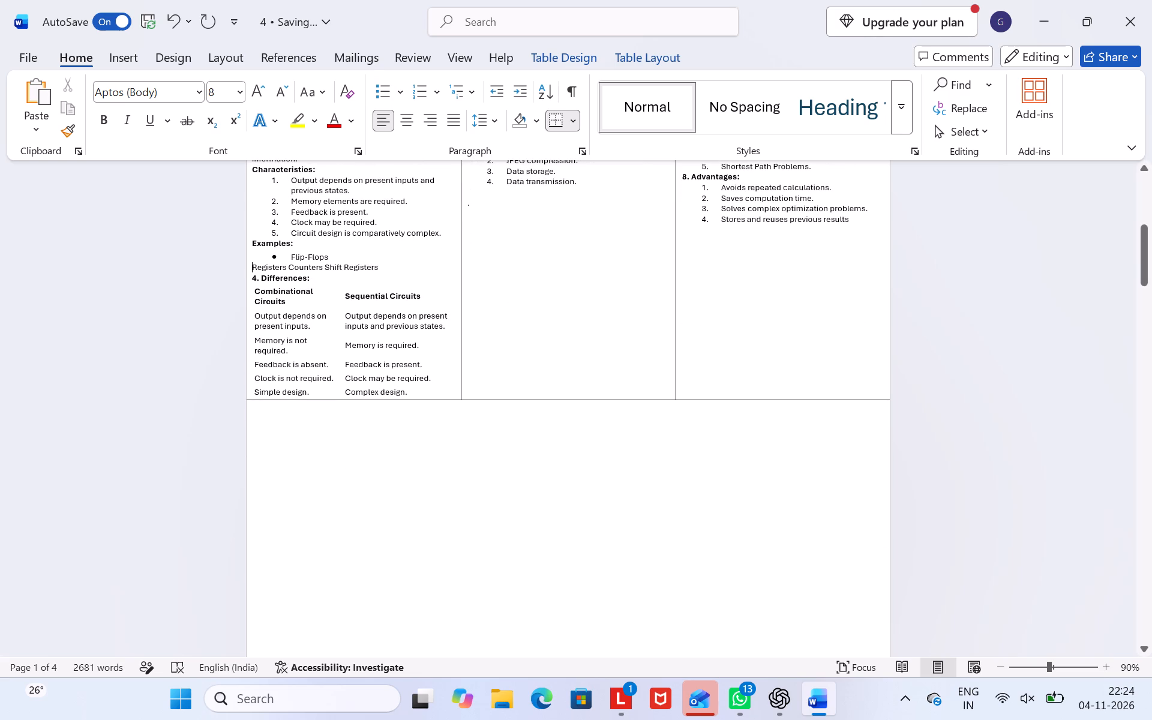
pyautogui.press('BackSpace')
pyautogui.press('BackSpace')
pyautogui.press('BackSpace')
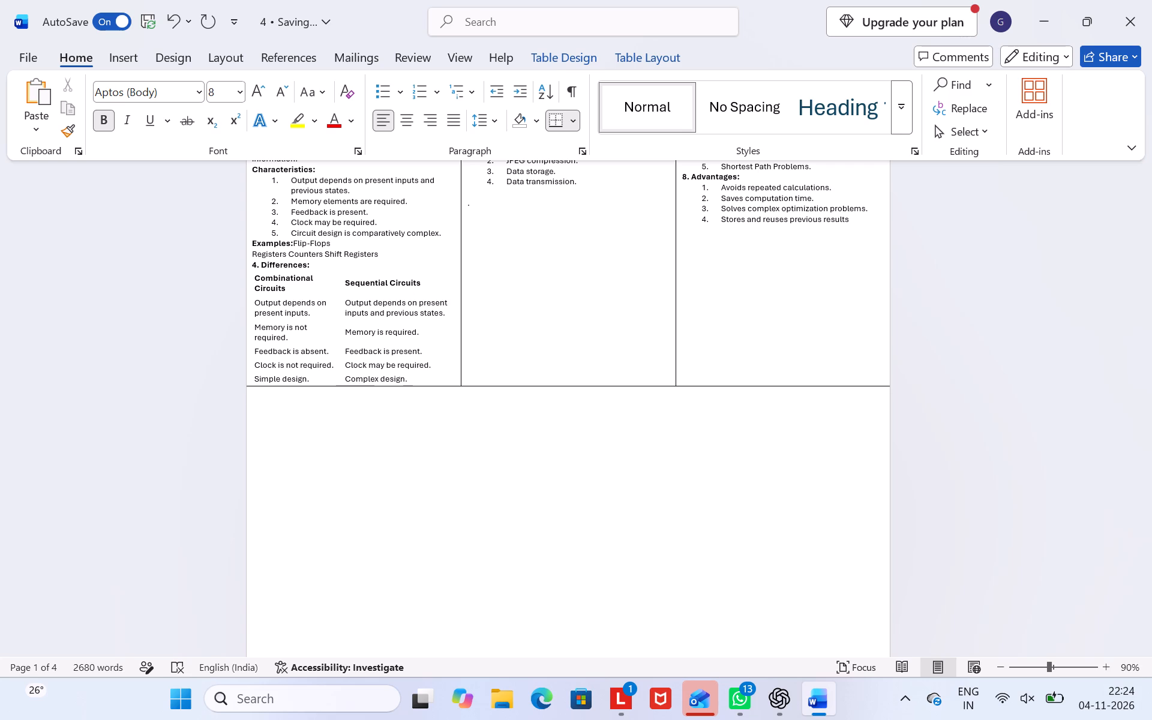
pyautogui.click(251, 256)
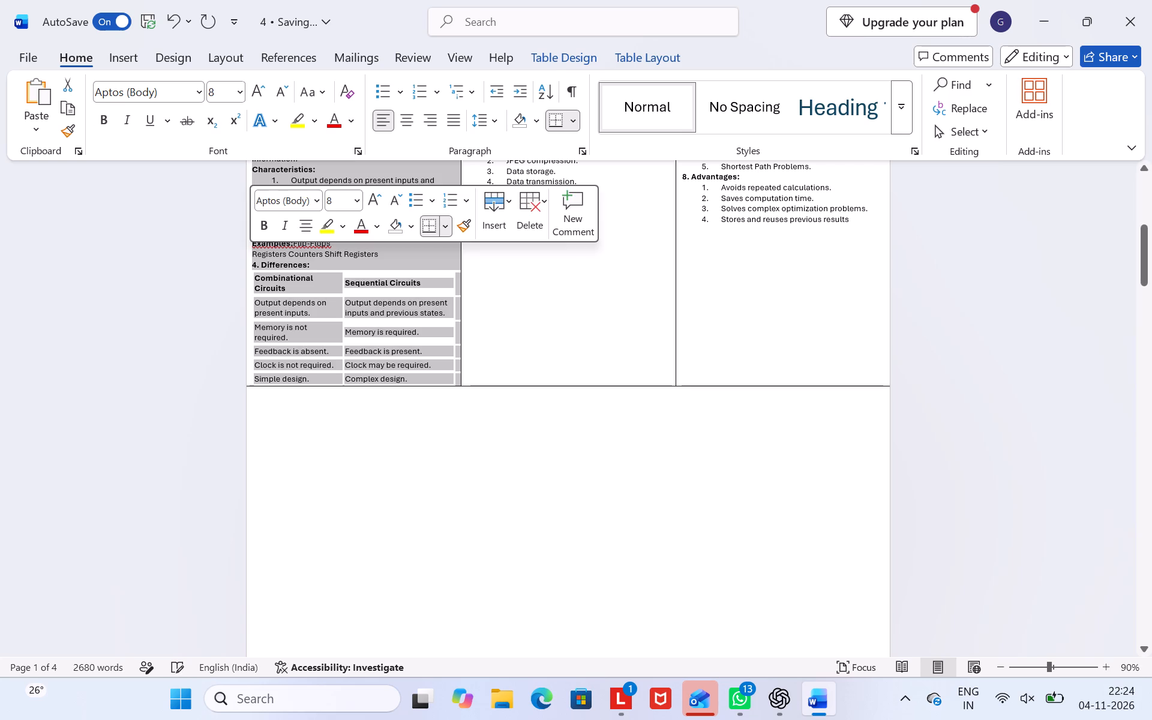
pyautogui.click(242, 329)
pyautogui.click(479, 463)
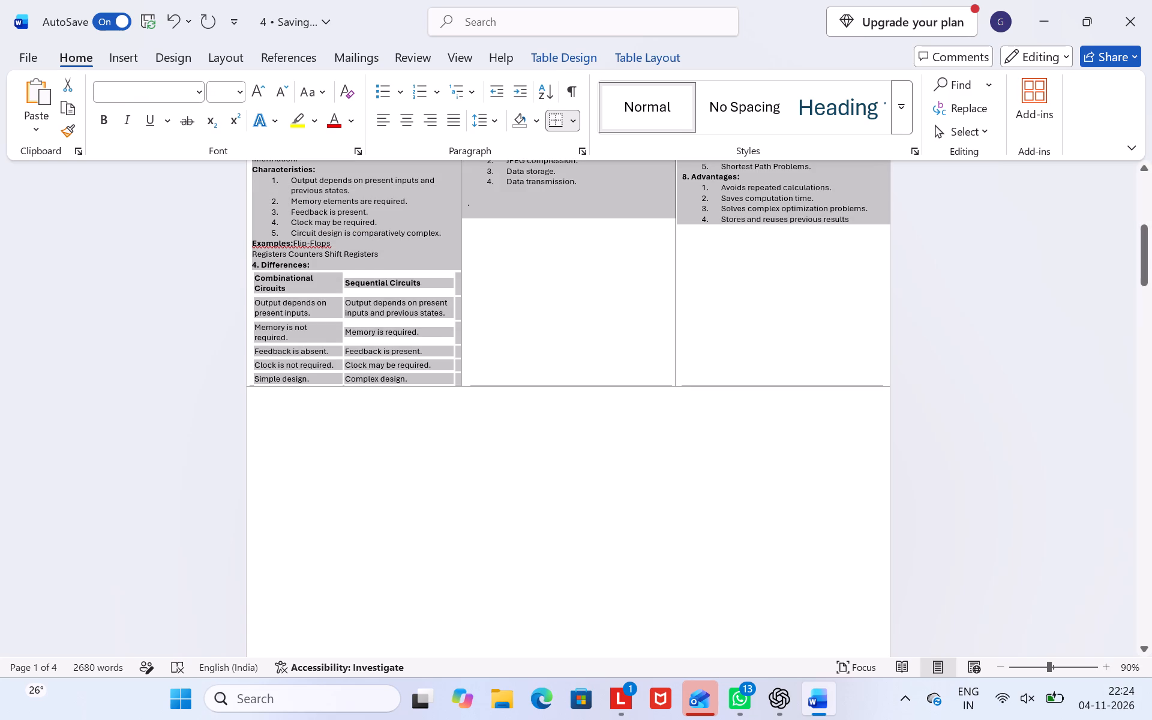
pyautogui.click(254, 254)
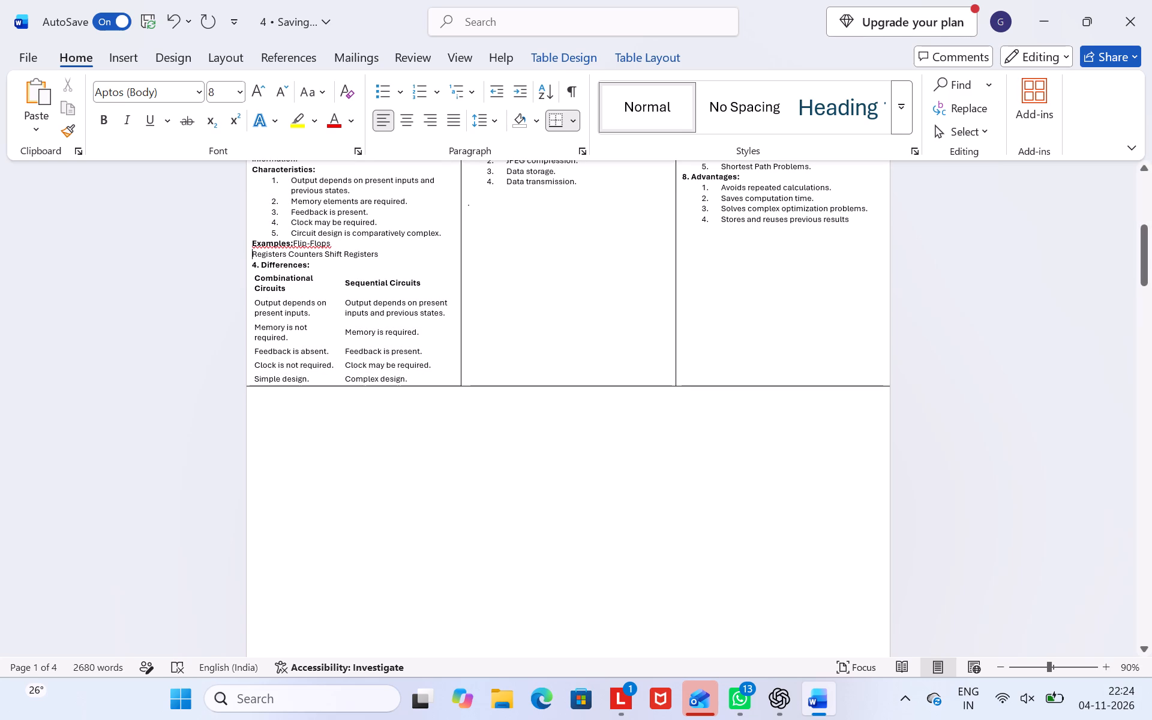
pyautogui.press('BackSpace')
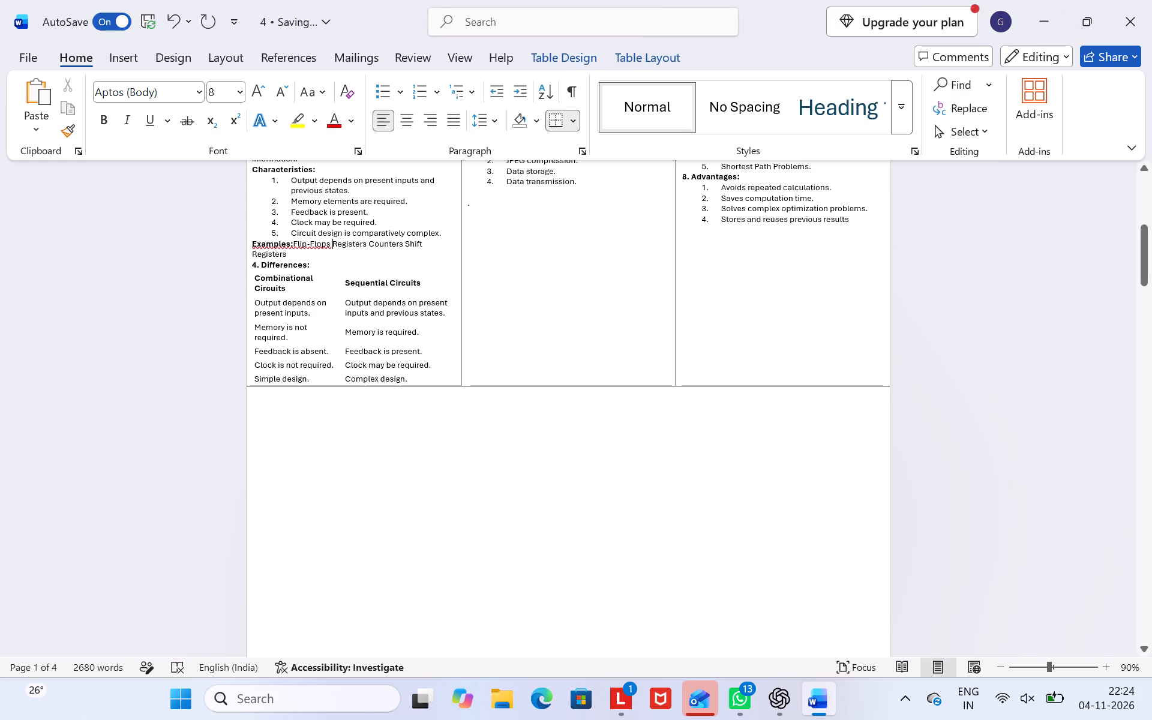
# Merge the fifth and fourth numbered Sequential Circuits characteristics into the third item, "Feedback is present.".
pyautogui.scroll(1, 298, 194)
pyautogui.click(284, 310)
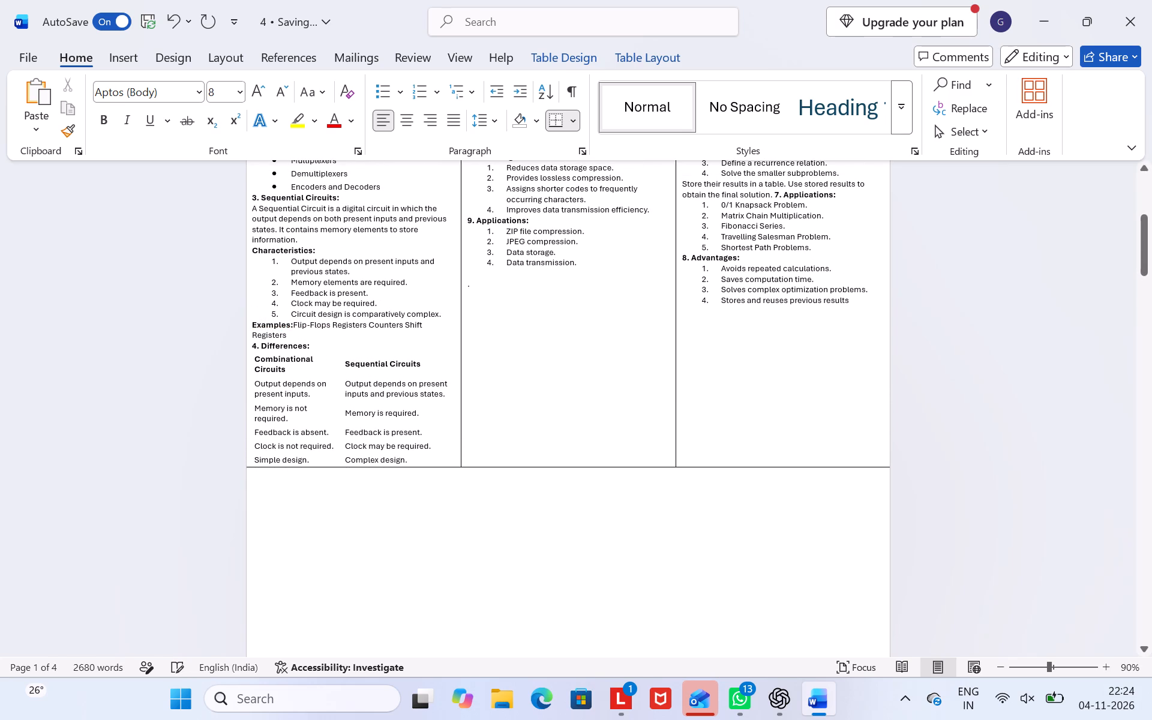
pyautogui.press('BackSpace')
pyautogui.press('BackSpace')
pyautogui.press('BackSpace')
pyautogui.press('BackSpace')
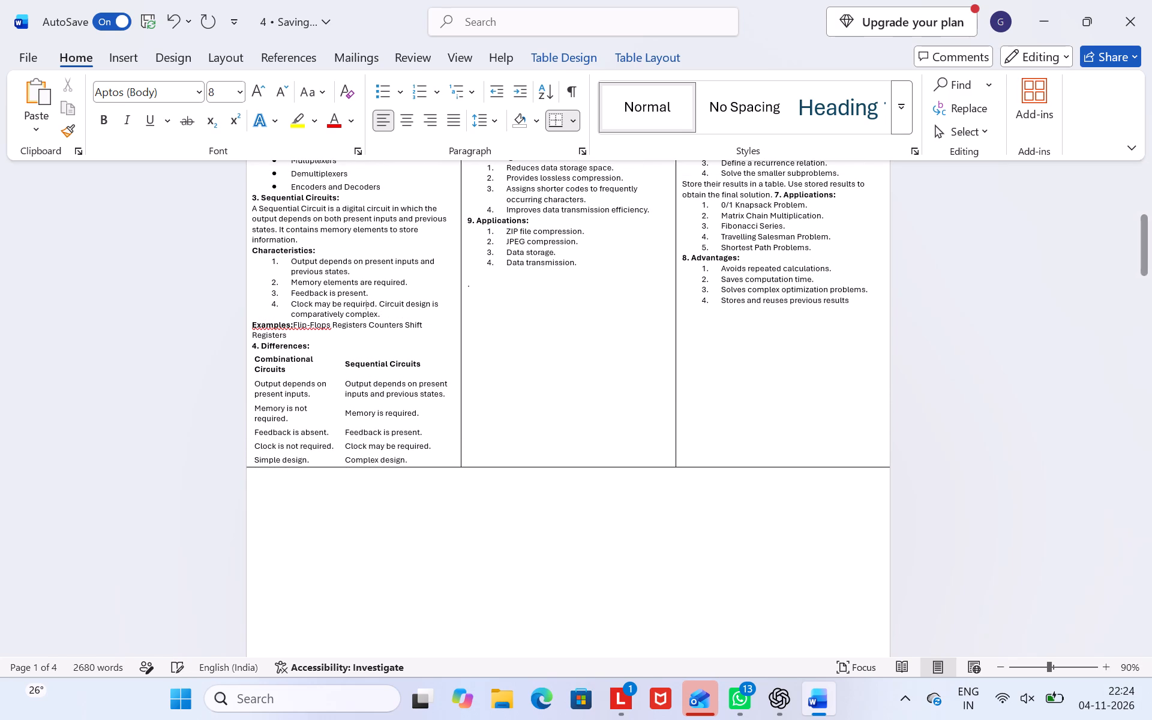
pyautogui.click(285, 307)
pyautogui.press('BackSpace')
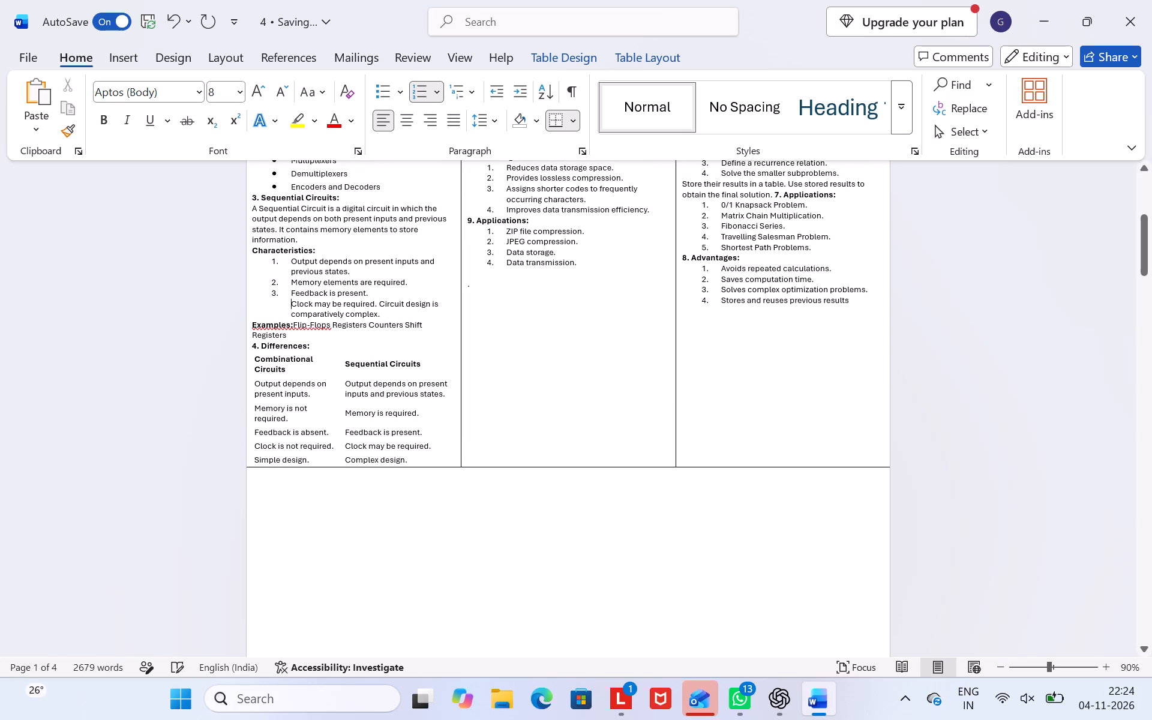
pyautogui.press('BackSpace')
pyautogui.press('BackSpace')
pyautogui.press('BackSpace')
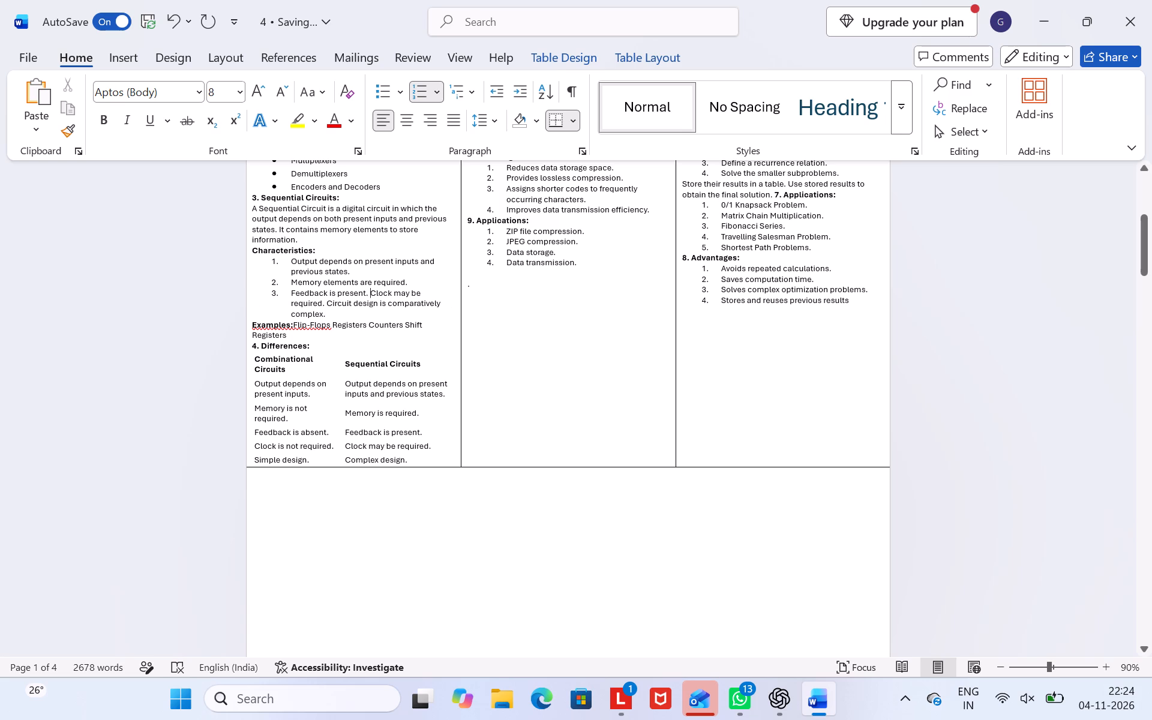
# Merge the third and second numbered Sequential Circuits characteristics into the first item, making one continuous paragraph.
pyautogui.click(286, 295)
pyautogui.press('BackSpace')
pyautogui.press('BackSpace')
pyautogui.press('BackSpace')
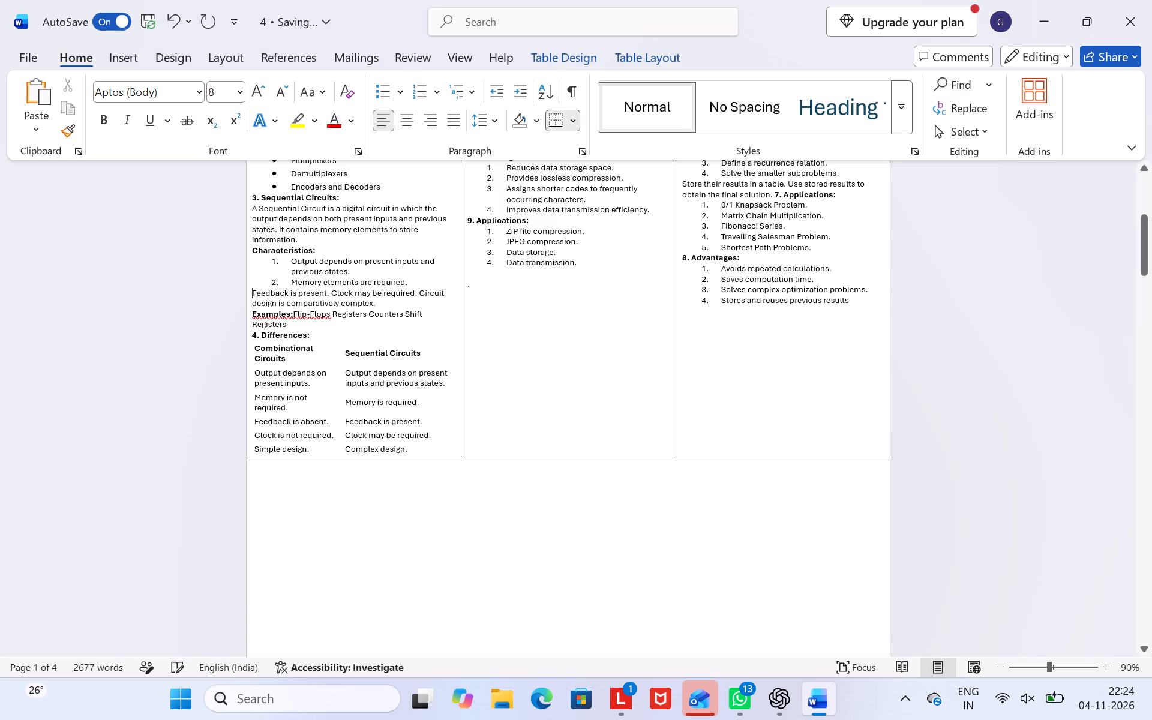
pyautogui.press('BackSpace')
pyautogui.click(284, 283)
pyautogui.press('BackSpace')
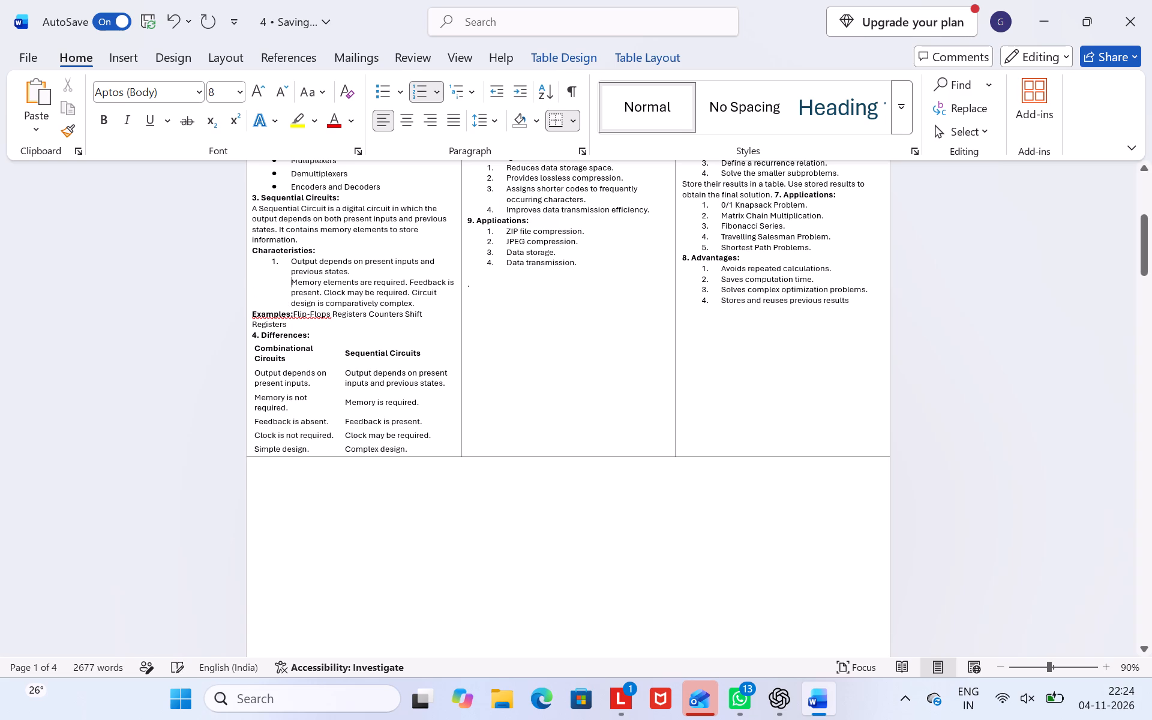
pyautogui.press('BackSpace')
pyautogui.press('BackSpace')
pyautogui.press('BackSpace')
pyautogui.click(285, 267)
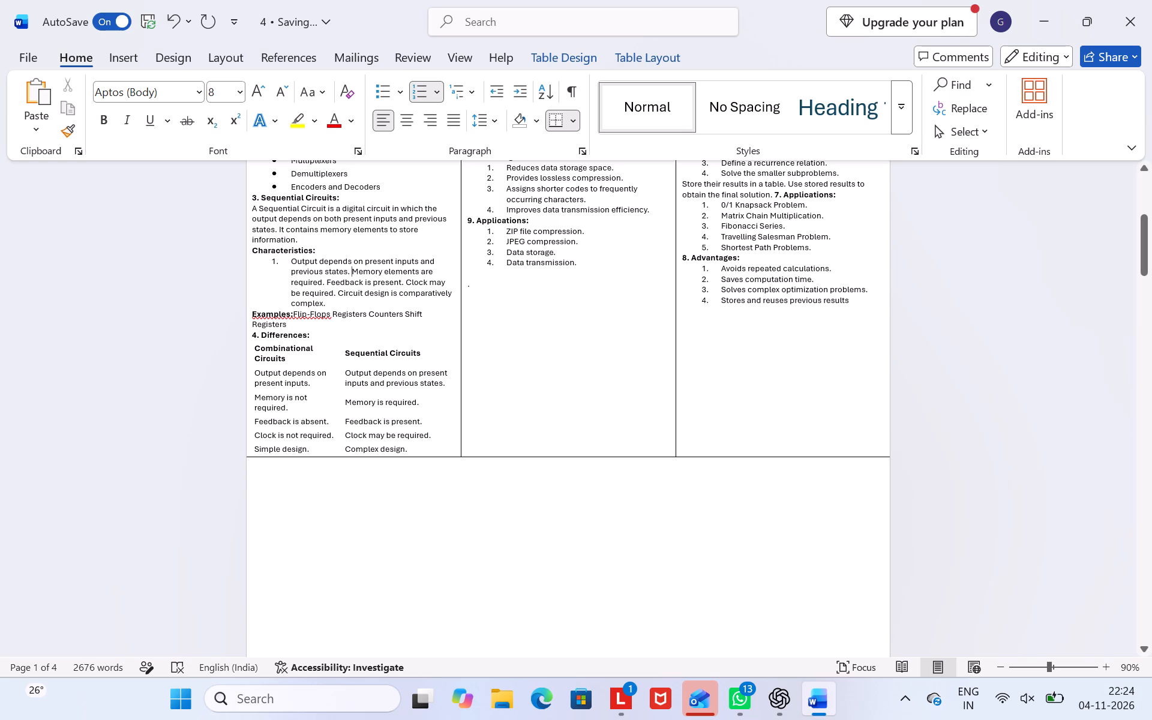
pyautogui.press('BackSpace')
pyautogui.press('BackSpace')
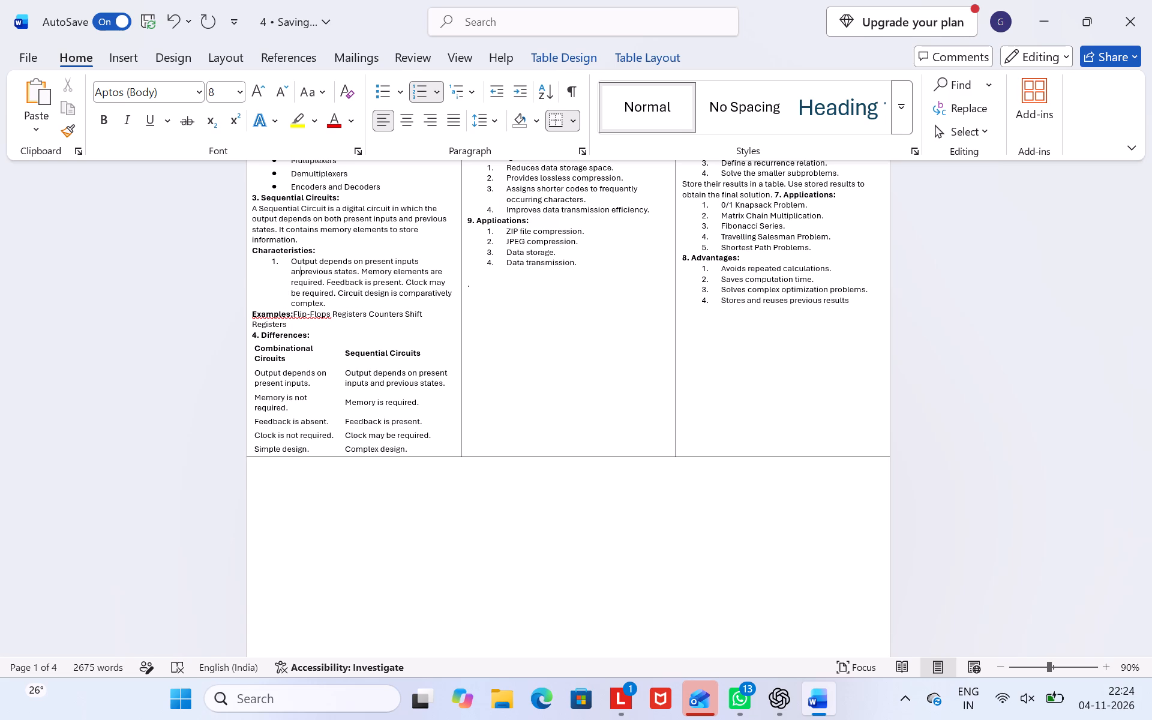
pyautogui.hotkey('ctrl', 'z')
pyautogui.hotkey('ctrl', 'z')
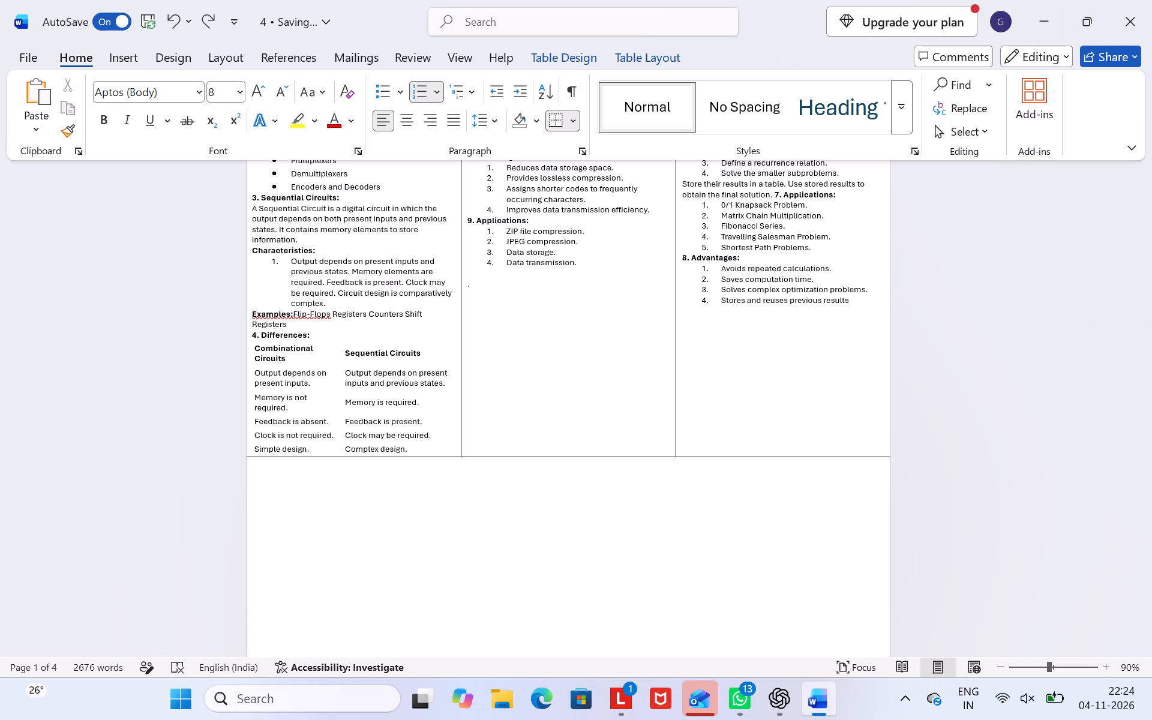
# Remove the numbering from the merged Sequential Circuits characteristics and join the text directly to its "Characteristics:" heading.
pyautogui.press('Up')
pyautogui.press('BackSpace')
pyautogui.press('BackSpace')
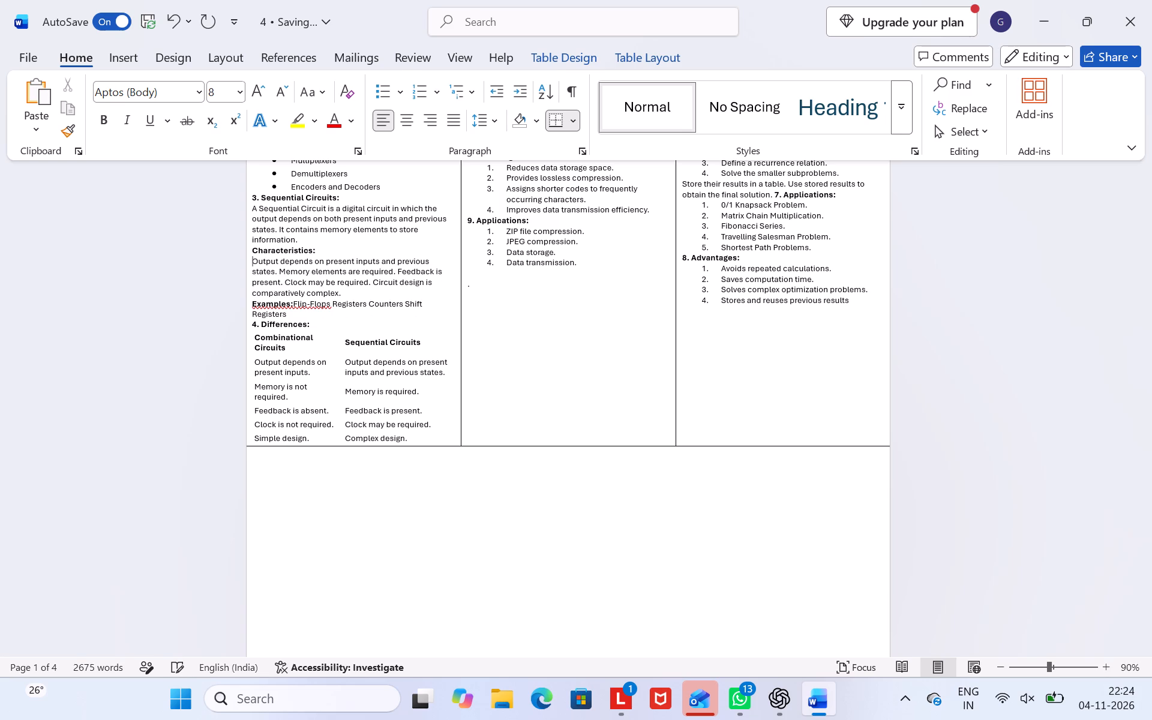
pyautogui.press('BackSpace')
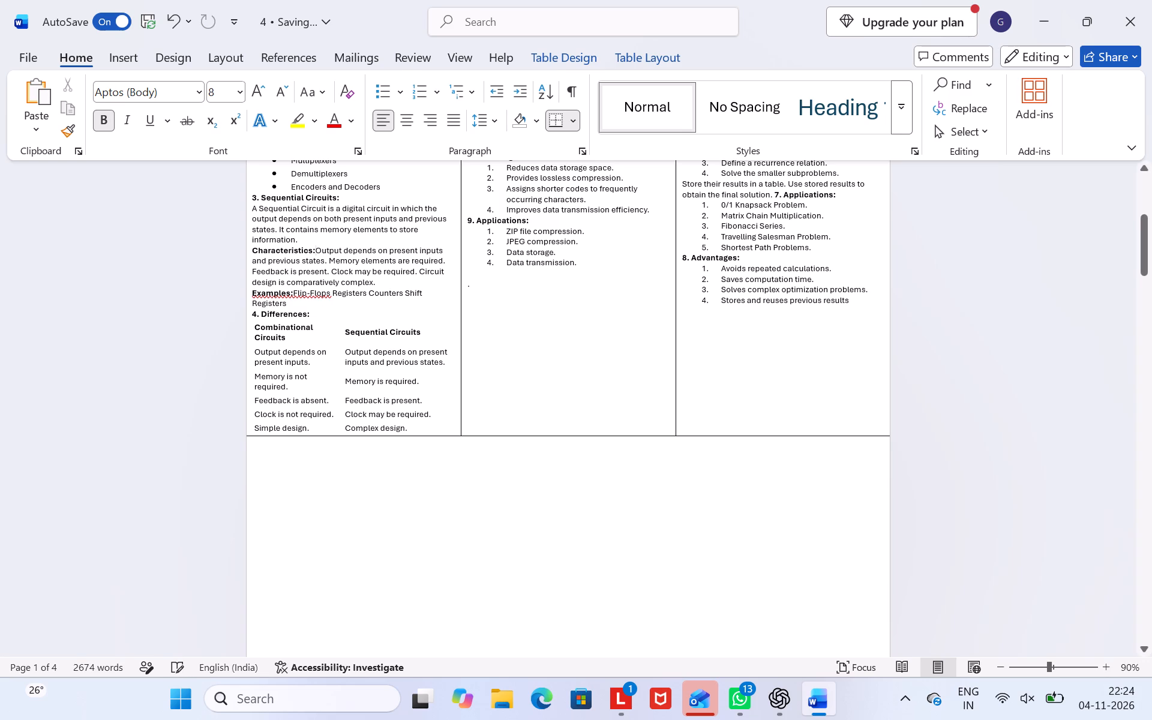
# Merge the "Encoders and Decoders" bullet into the "Demultiplexers" bullet in the Combinational Circuits examples.
pyautogui.scroll(1, 291, 230)
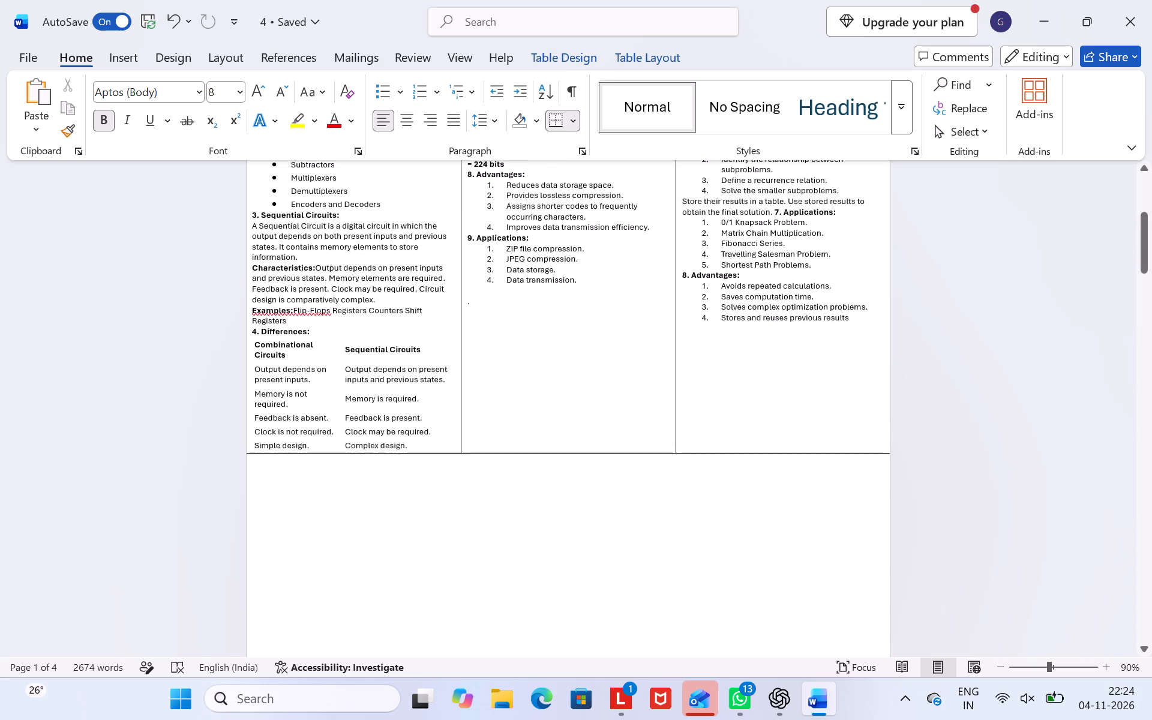
pyautogui.scroll(2, 291, 230)
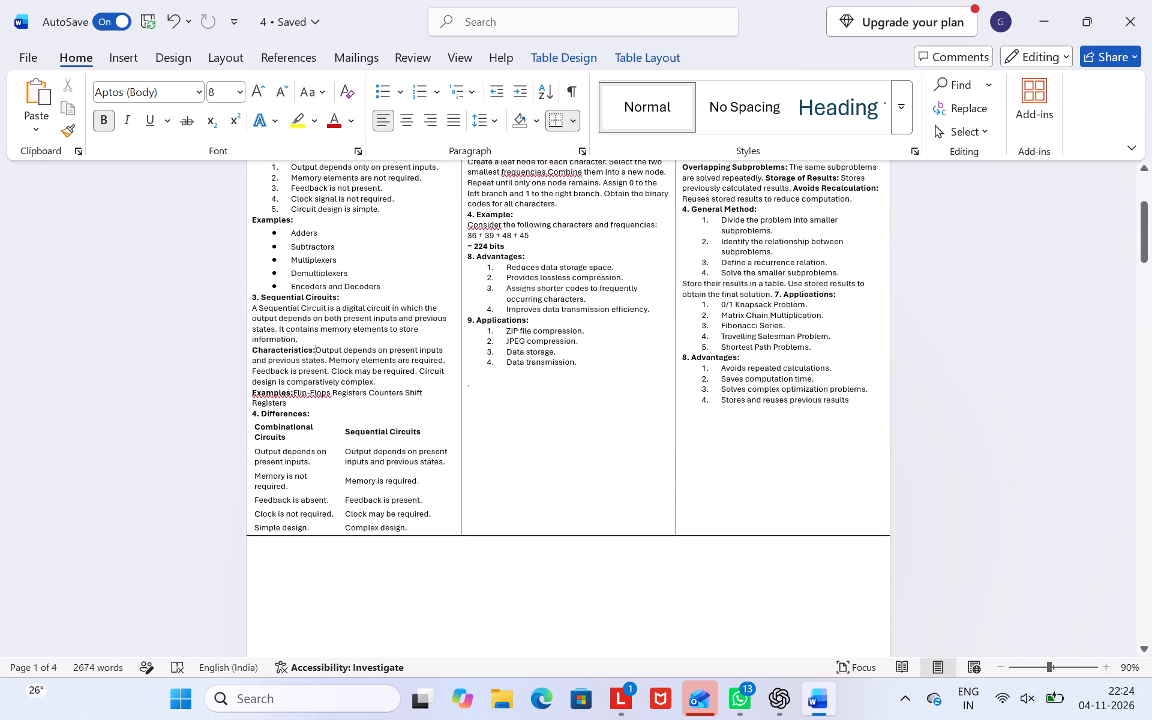
pyautogui.click(284, 287)
pyautogui.press('BackSpace')
pyautogui.press('BackSpace')
pyautogui.press('BackSpace')
pyautogui.press('BackSpace')
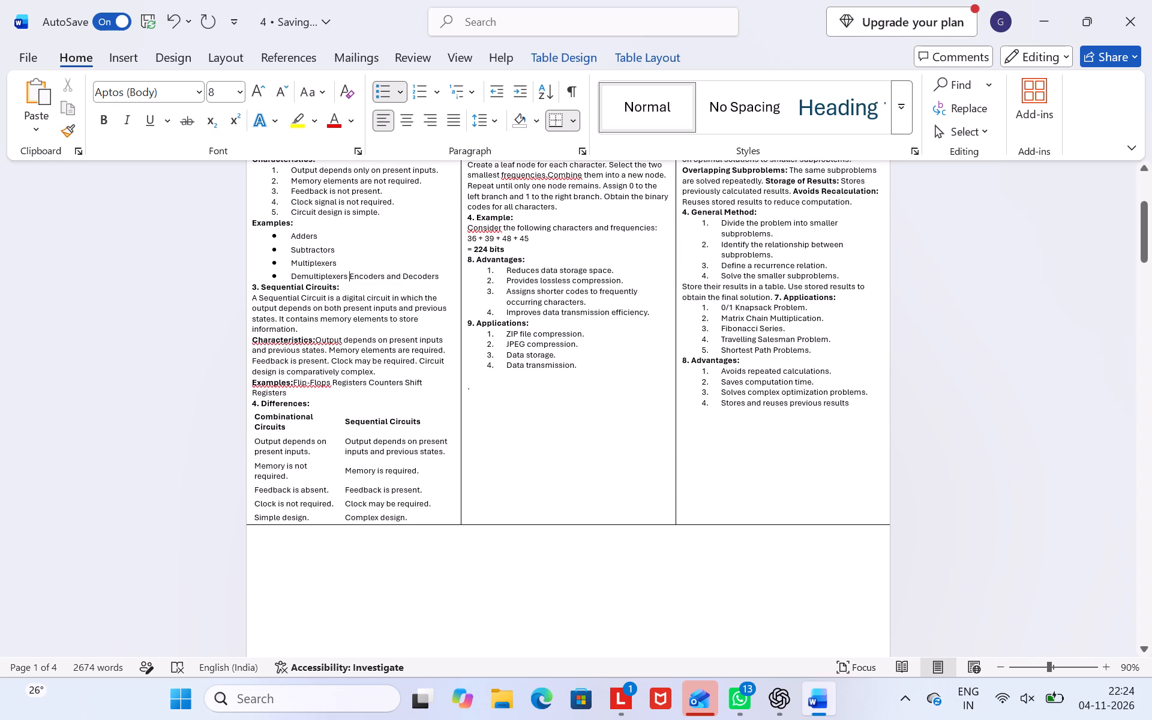
# Merge the "Demultiplexers Encoders and Decoders" and "Multiplexers" bullets into the "Subtractors" bullet in the Combinational Circuits examples.
pyautogui.click(280, 282)
pyautogui.click(287, 277)
pyautogui.press('BackSpace')
pyautogui.press('BackSpace')
pyautogui.press('BackSpace')
pyautogui.press('BackSpace')
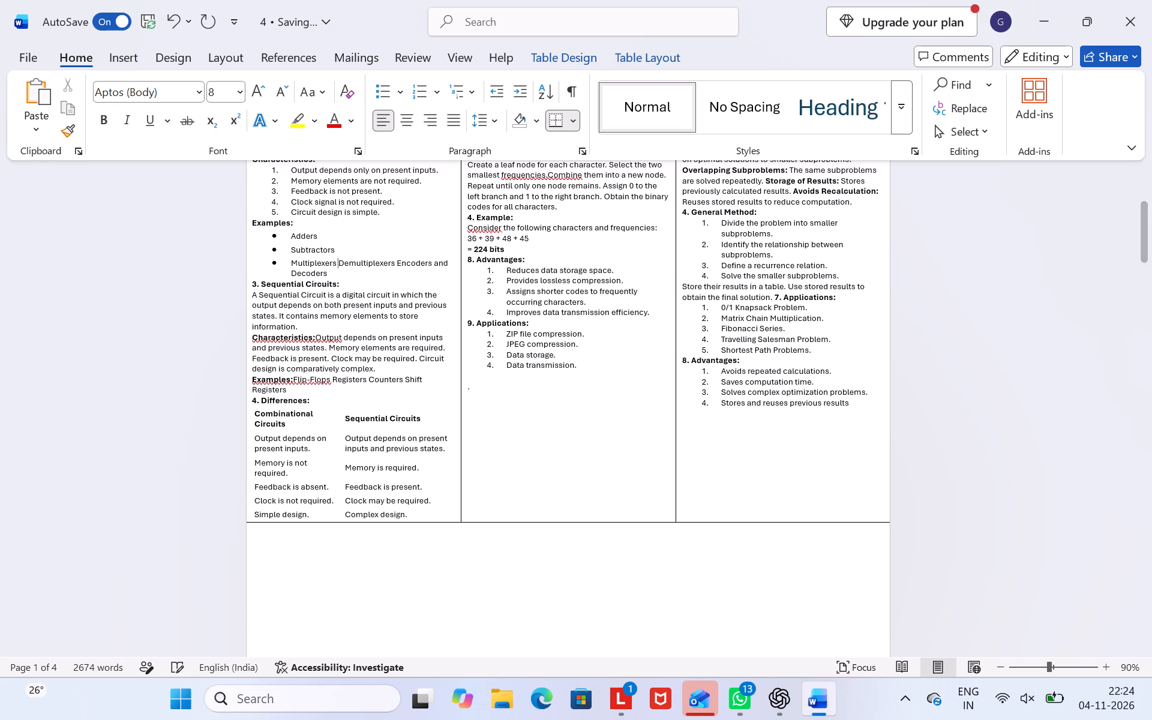
pyautogui.click(287, 260)
pyautogui.press('BackSpace')
pyautogui.press('BackSpace')
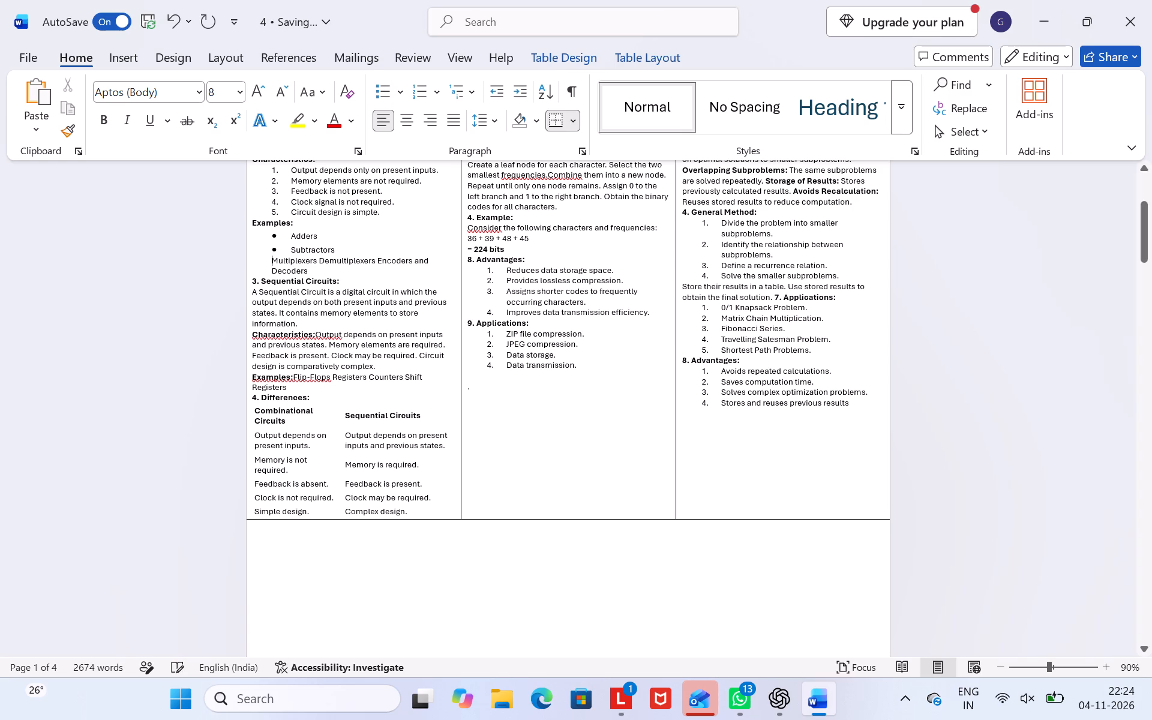
pyautogui.press('BackSpace')
pyautogui.press('BackSpace')
# Merge the "Subtractors" bullet into "Adders" and join the unbulleted text directly to the Combinational Circuits "Examples:" heading.
pyautogui.click(287, 250)
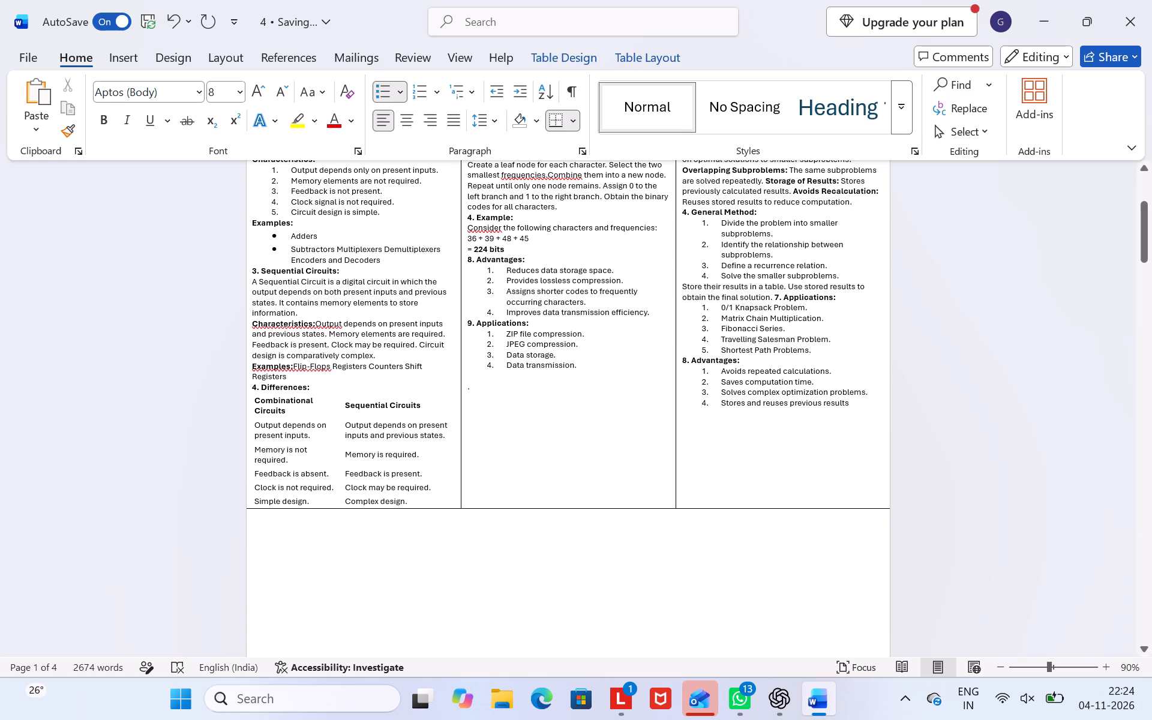
pyautogui.press('BackSpace')
pyautogui.press('BackSpace')
pyautogui.press('BackSpace')
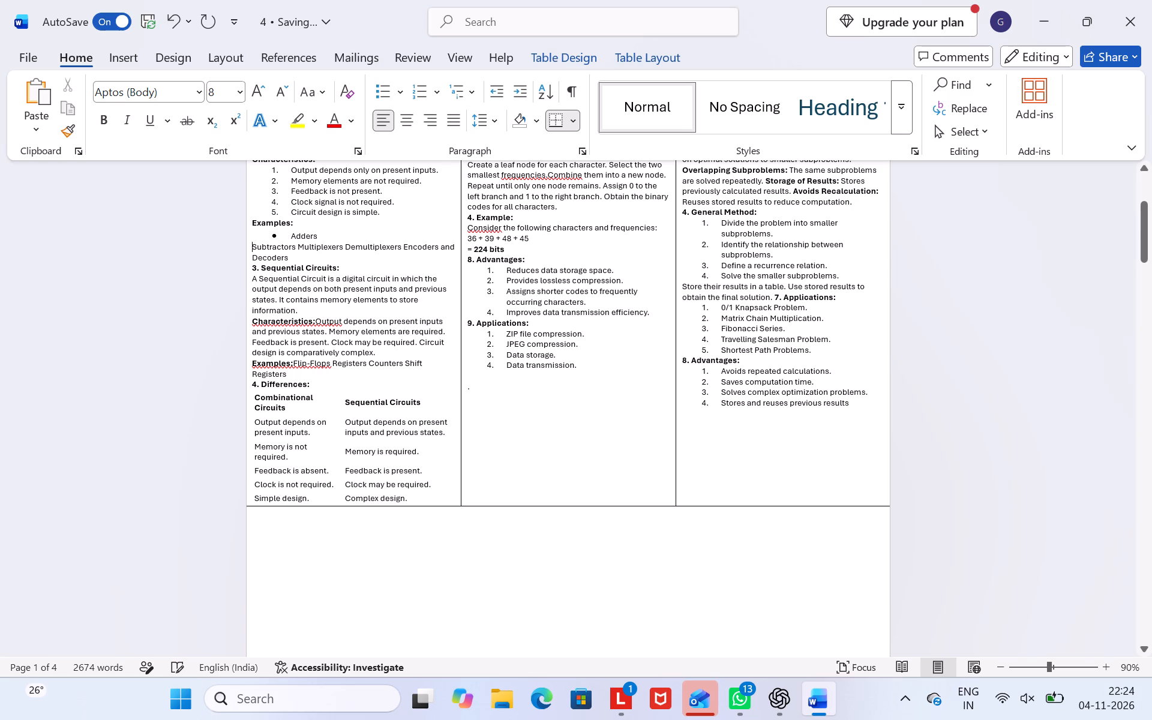
pyautogui.press('BackSpace')
pyautogui.click(286, 235)
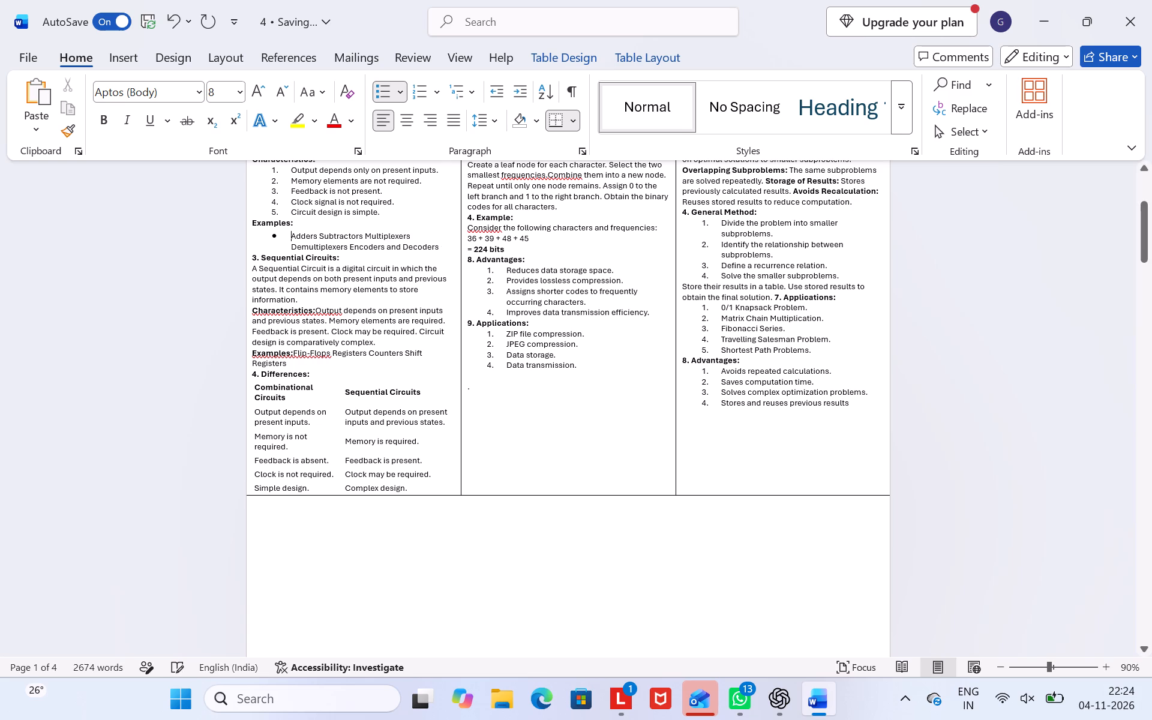
pyautogui.press('BackSpace')
pyautogui.press('BackSpace')
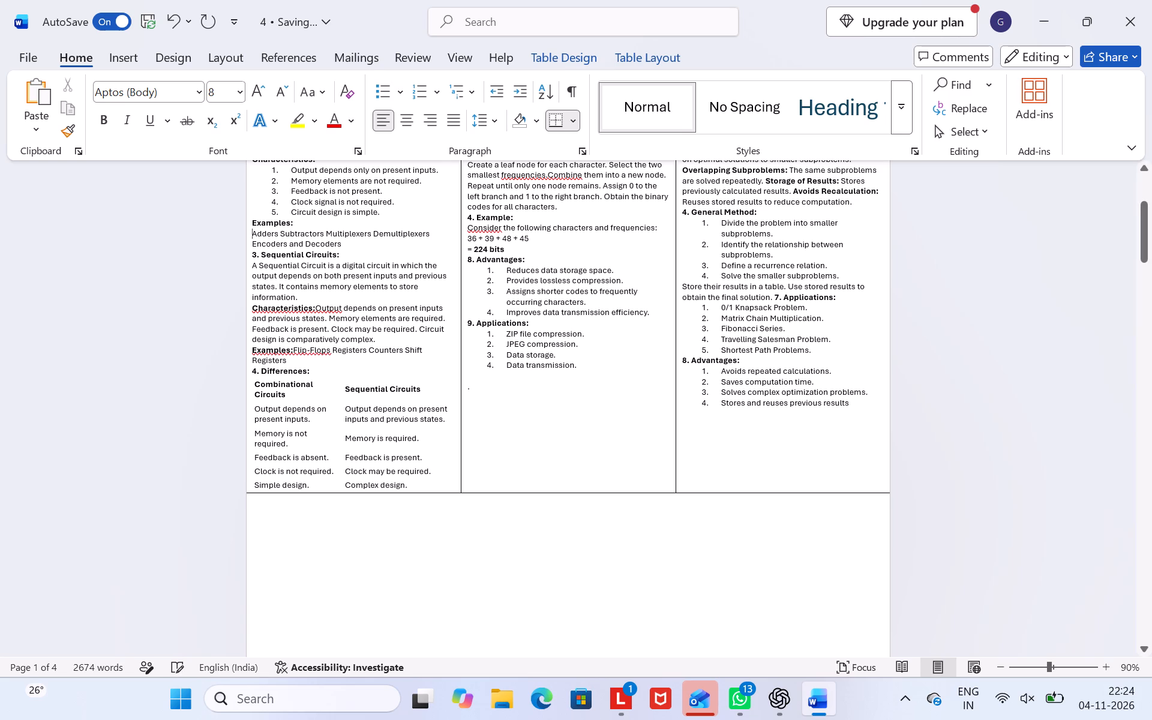
pyautogui.press('BackSpace')
# Merge the fifth and fourth numbered Combinational Circuits characteristics into the third item, "Feedback is not present.".
pyautogui.scroll(-1, 353, 340)
pyautogui.scroll(1, 353, 340)
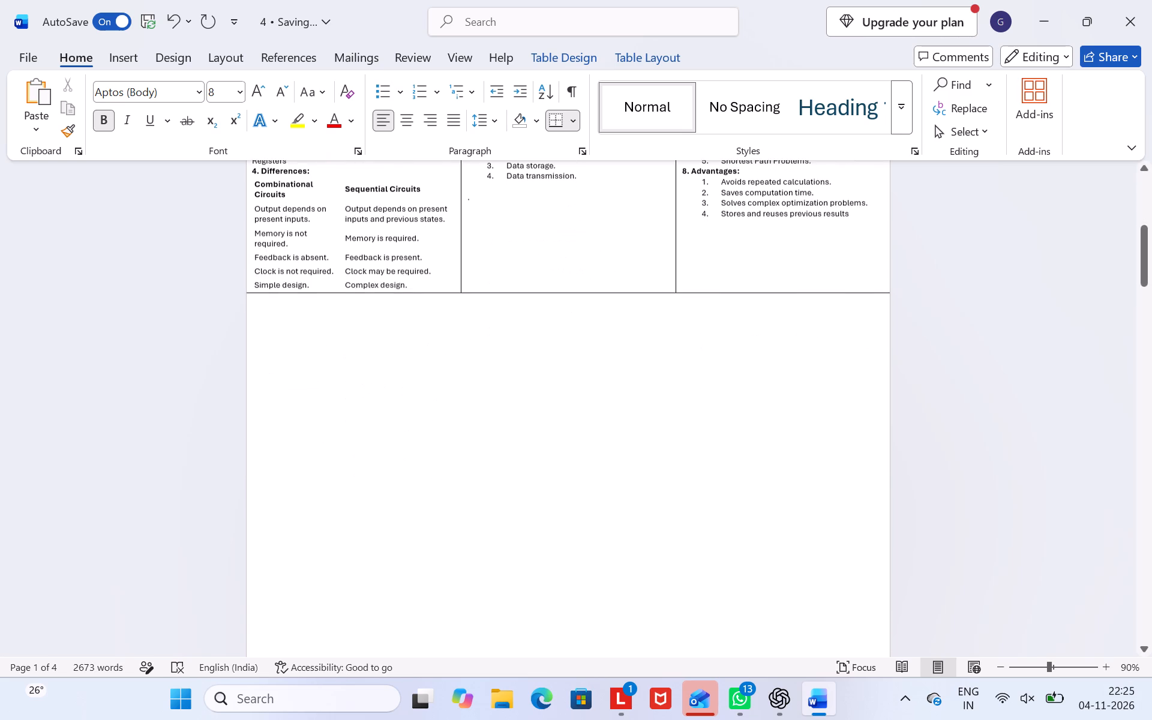
pyautogui.scroll(3, 353, 340)
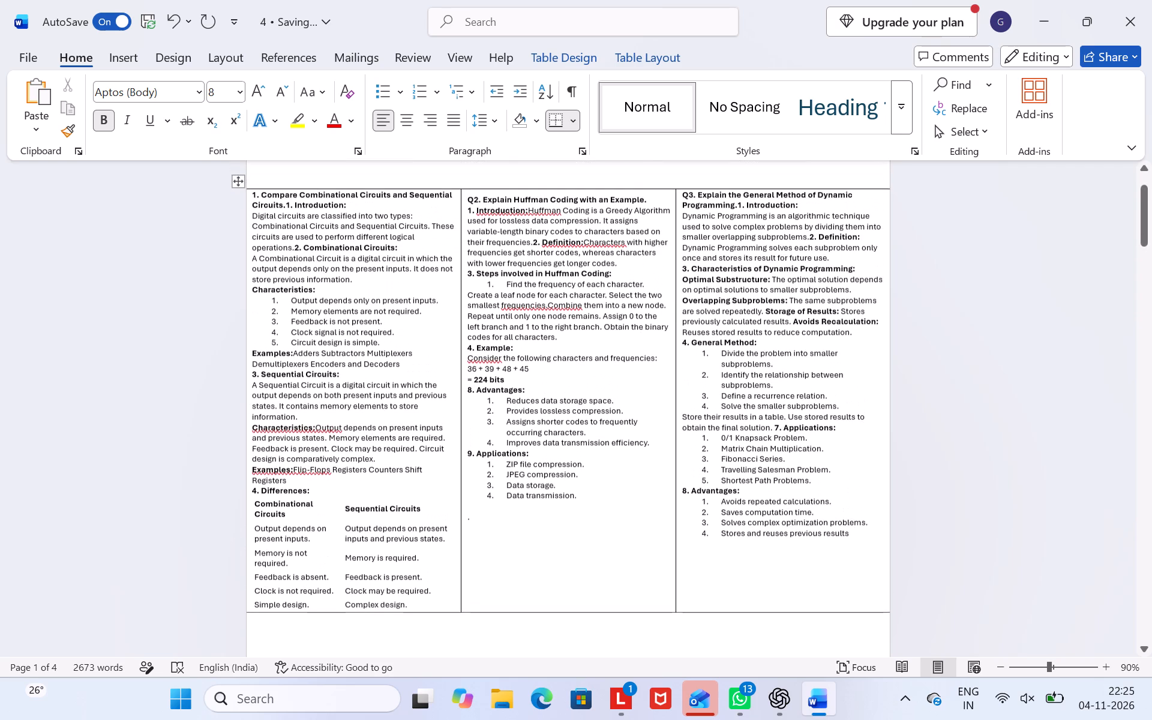
pyautogui.click(287, 373)
pyautogui.press('BackSpace')
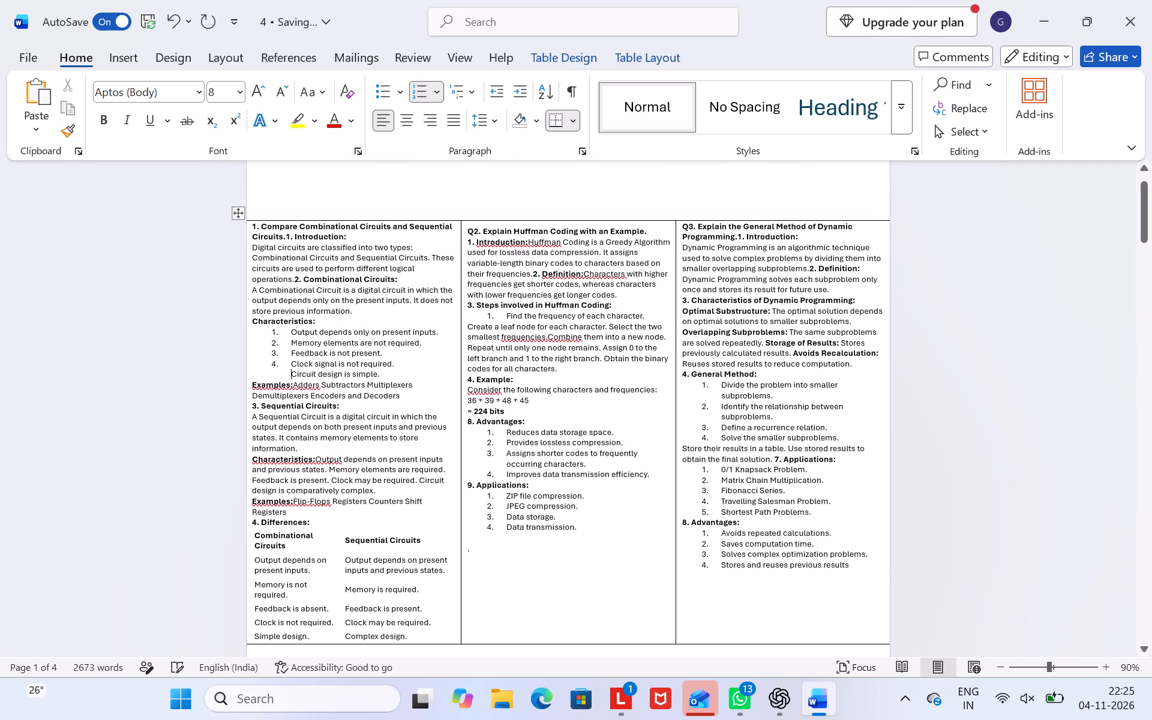
pyautogui.press('BackSpace')
pyautogui.press('BackSpace')
pyautogui.press('BackSpace')
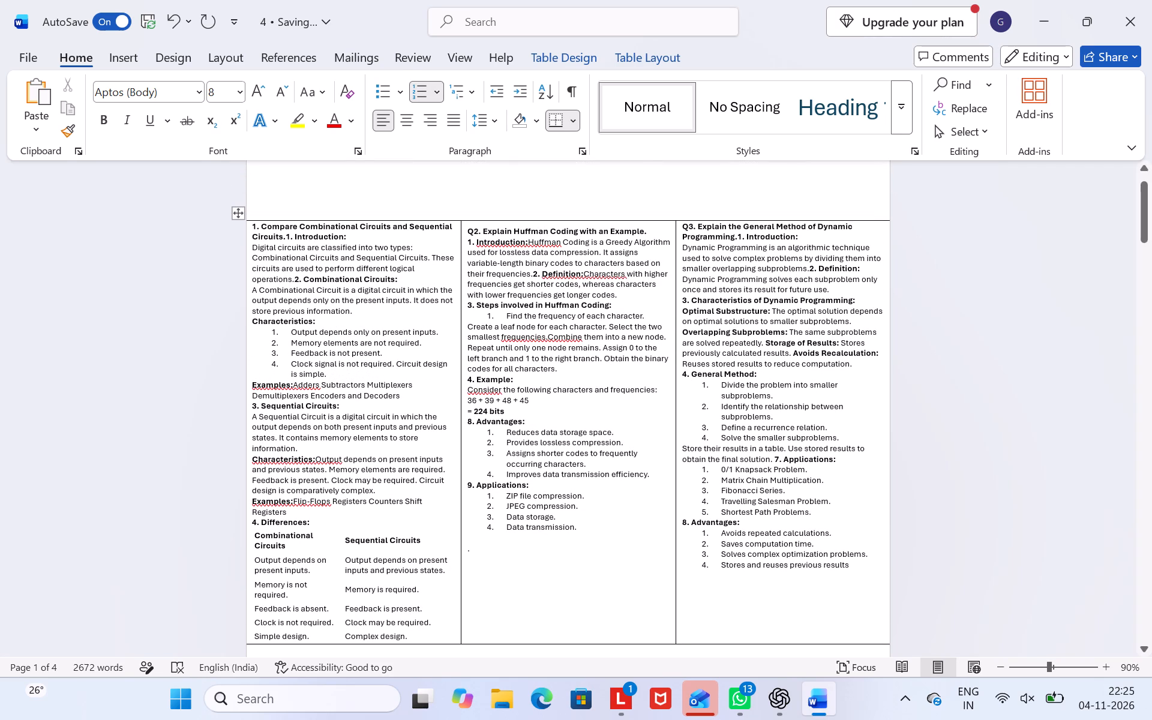
pyautogui.click(279, 368)
pyautogui.press('BackSpace')
pyautogui.press('BackSpace')
pyautogui.press('BackSpace')
pyautogui.press('BackSpace')
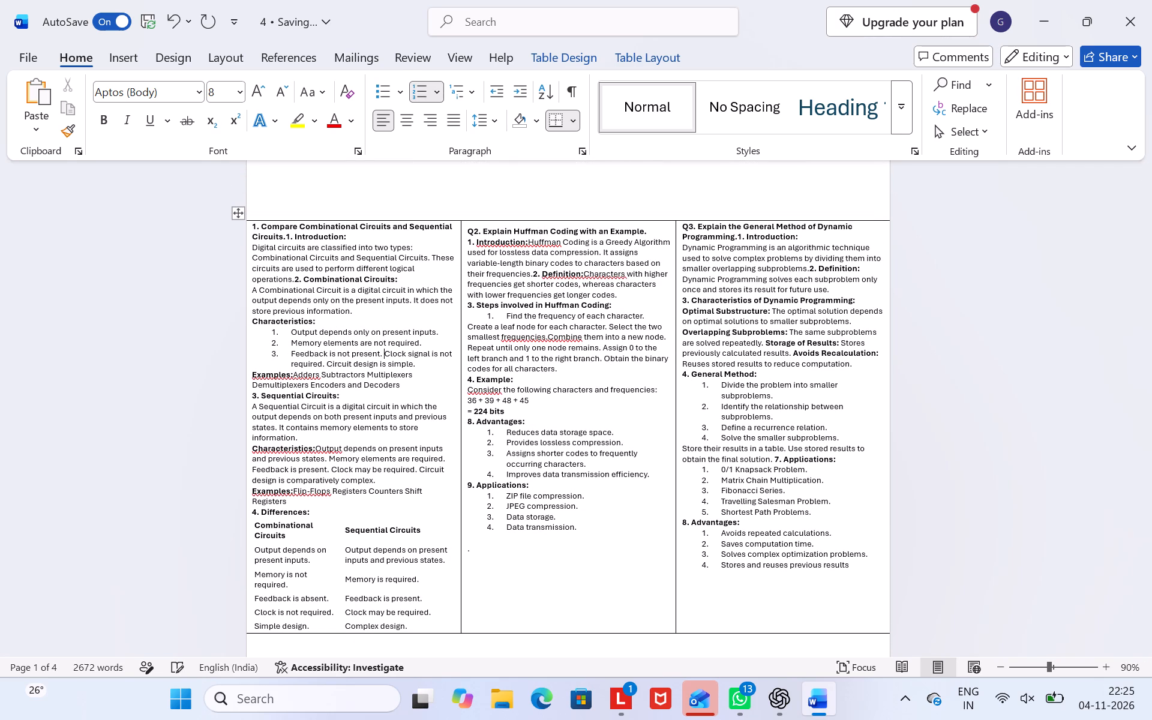
# Merge the third and second numbered Combinational Circuits characteristics into the first item, "Output depends only on present inputs.".
pyautogui.click(287, 349)
pyautogui.press('BackSpace')
pyautogui.press('BackSpace')
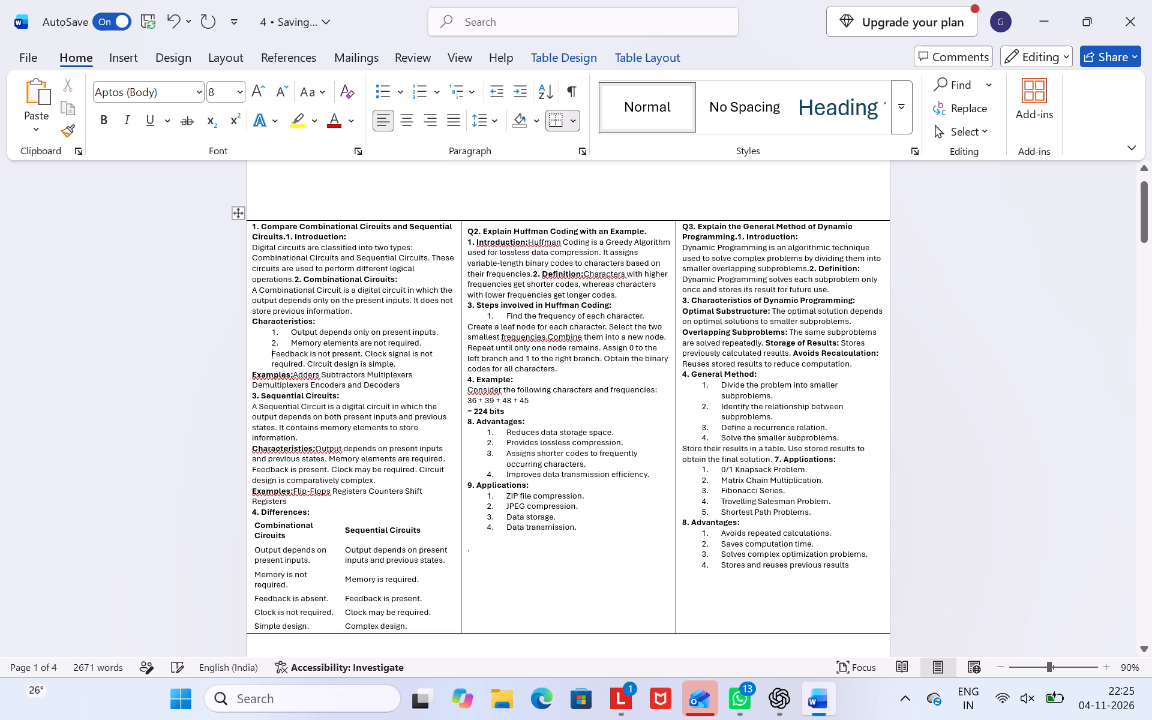
pyautogui.press('BackSpace')
pyautogui.press('BackSpace')
pyautogui.click(283, 341)
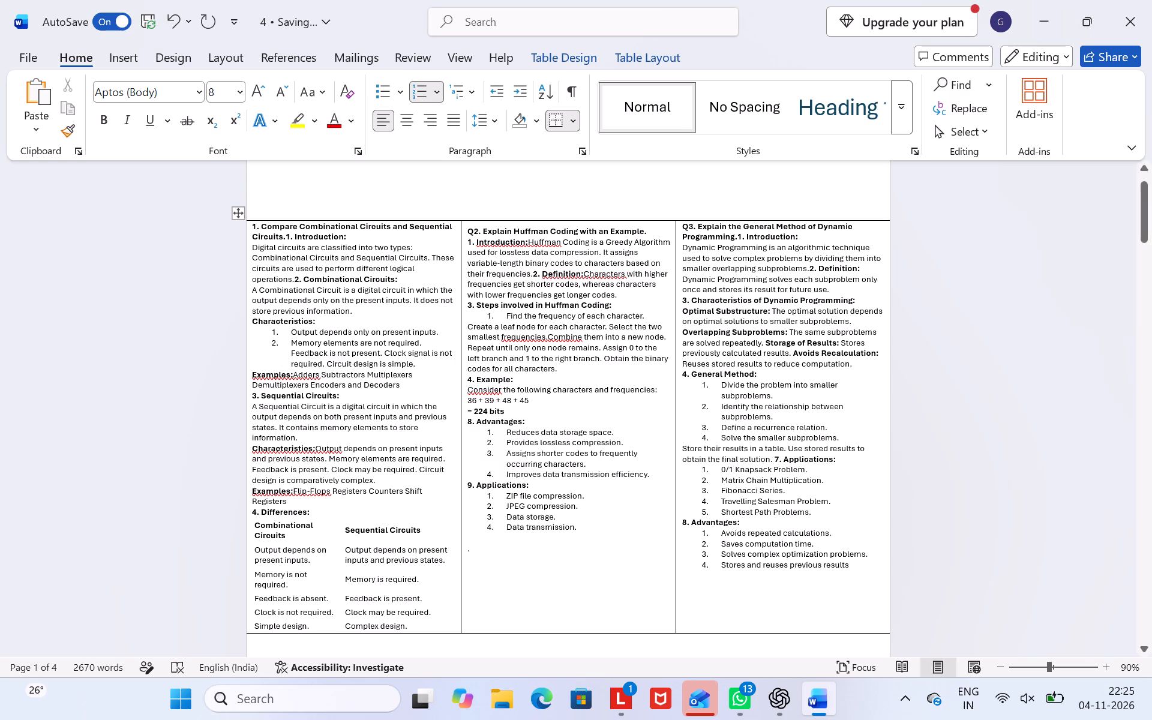
pyautogui.press('BackSpace')
pyautogui.press('BackSpace')
pyautogui.press('BackSpace')
pyautogui.press('BackSpace')
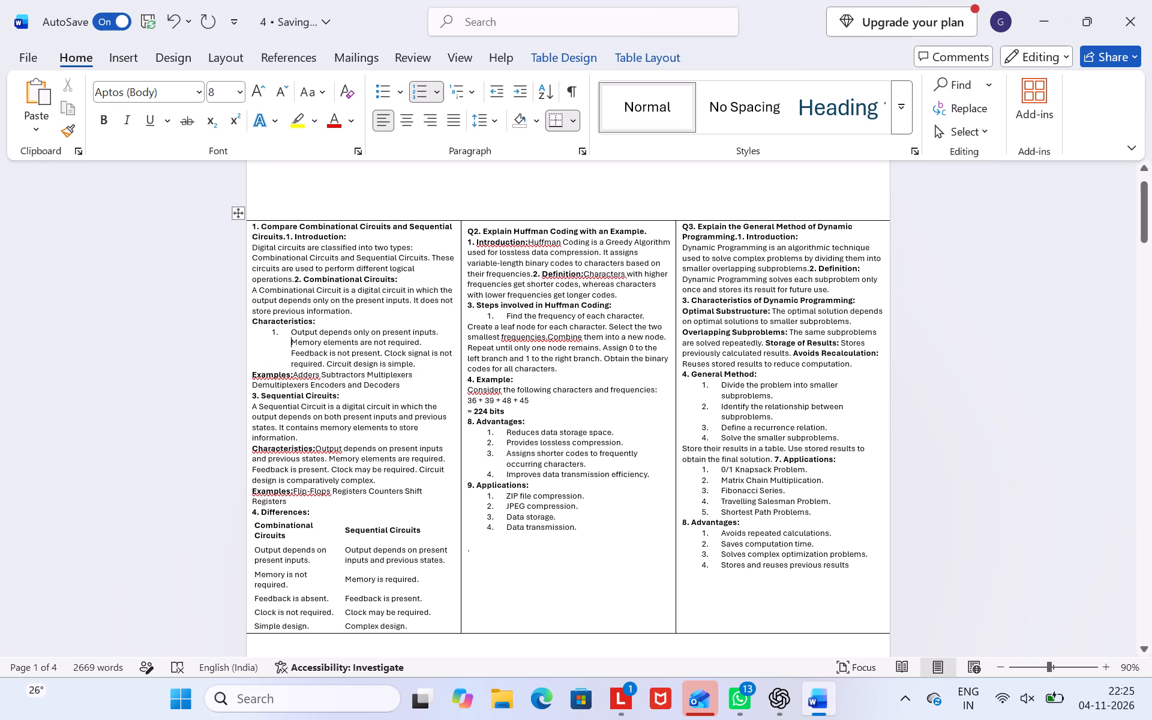
# Remove the numbering from the merged Combinational Circuits characteristics and join the text directly to its "Characteristics:" heading.
pyautogui.click(287, 332)
pyautogui.press('BackSpace')
pyautogui.press('BackSpace')
pyautogui.press('BackSpace')
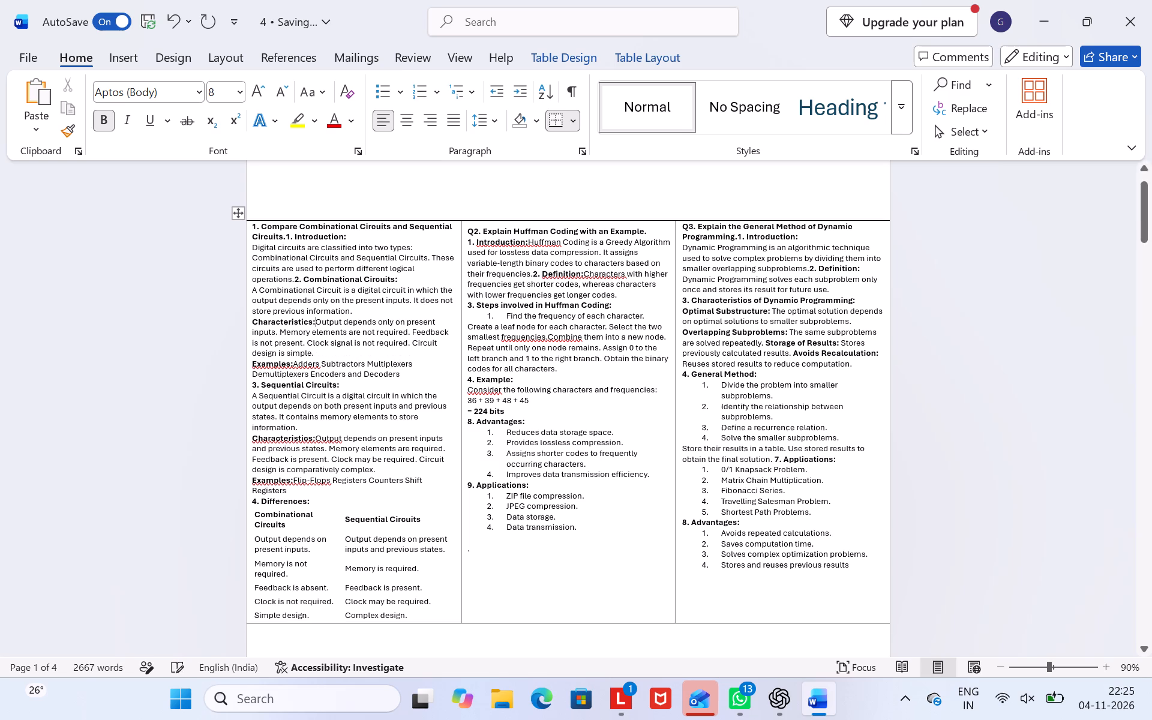
# Join the Sequential Circuits "Characteristics:" paragraph to the end of the definition paragraph above it.
pyautogui.scroll(1, 344, 374)
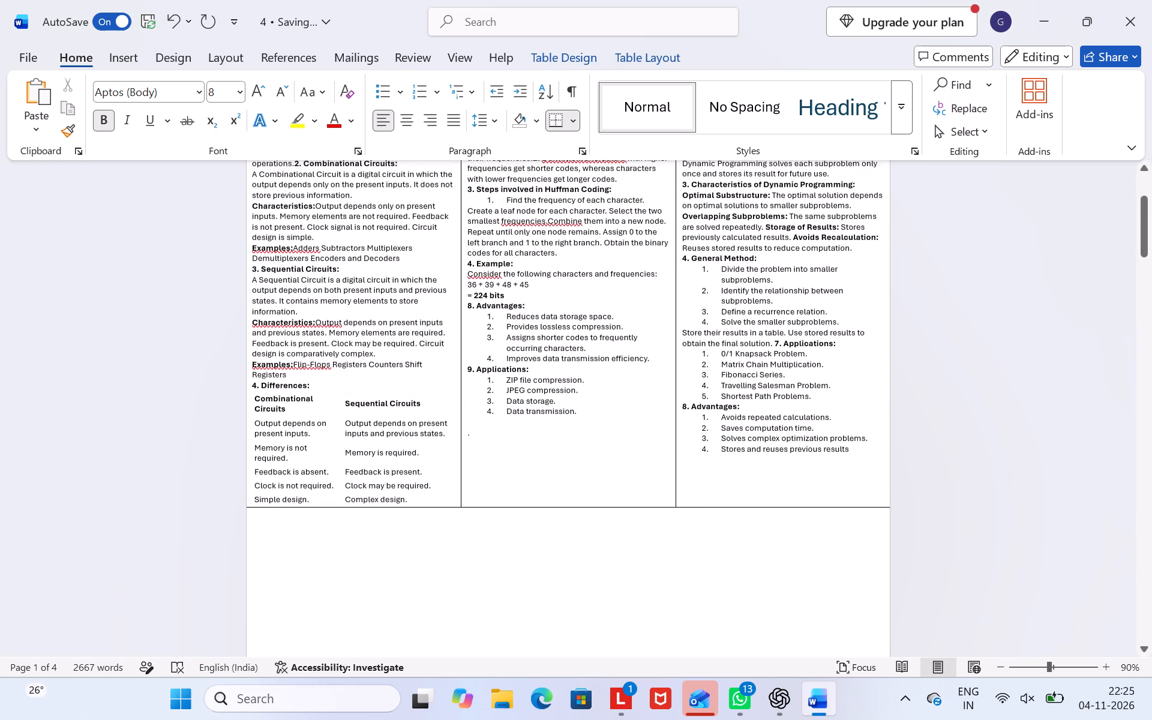
pyautogui.click(254, 325)
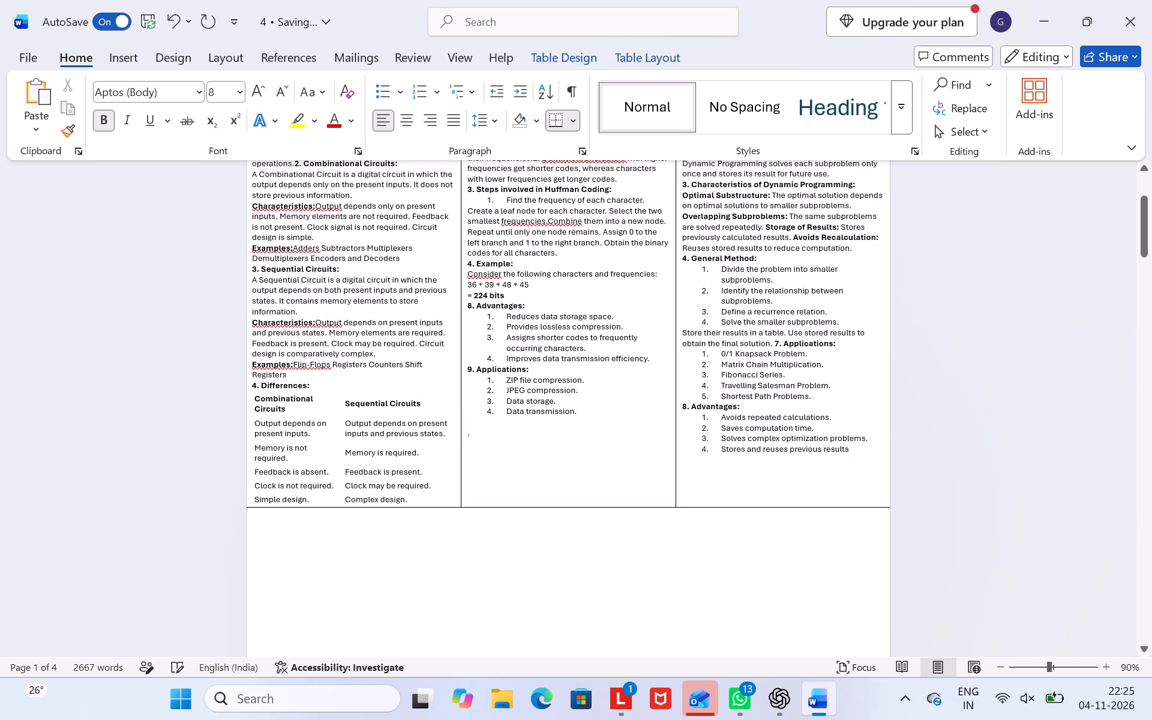
pyautogui.press('BackSpace')
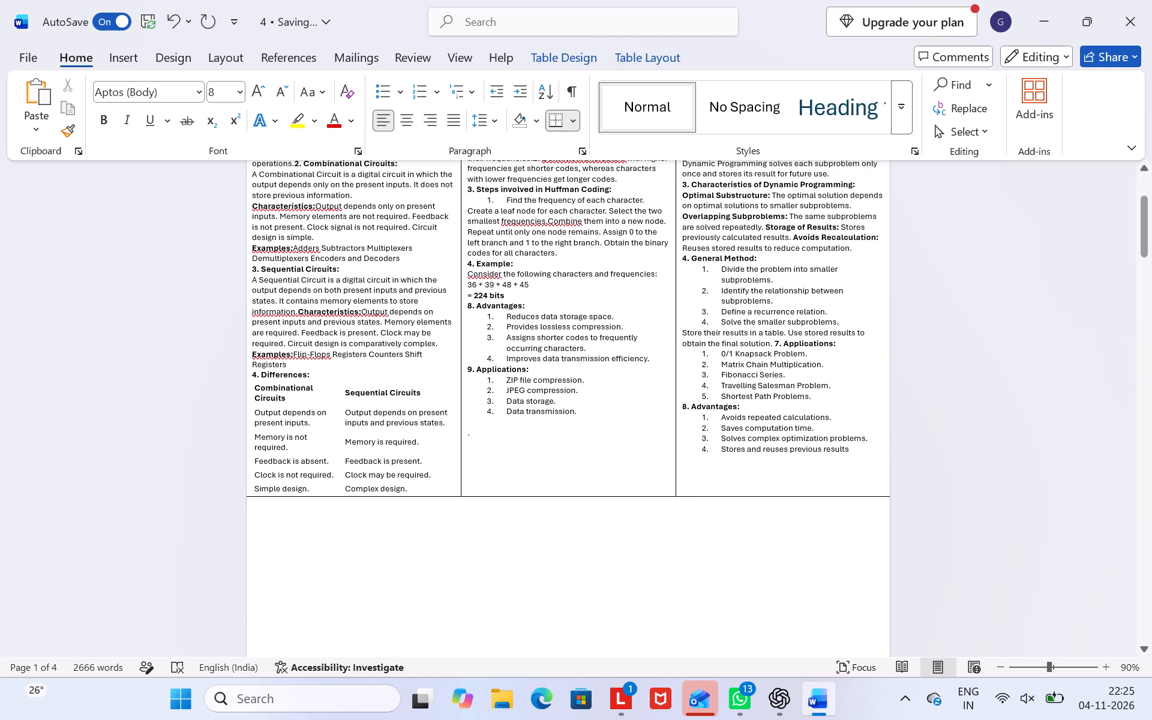
# Join the "3. Sequential Circuits:" heading to the end of the Combinational Circuits examples line.
pyautogui.click(256, 268)
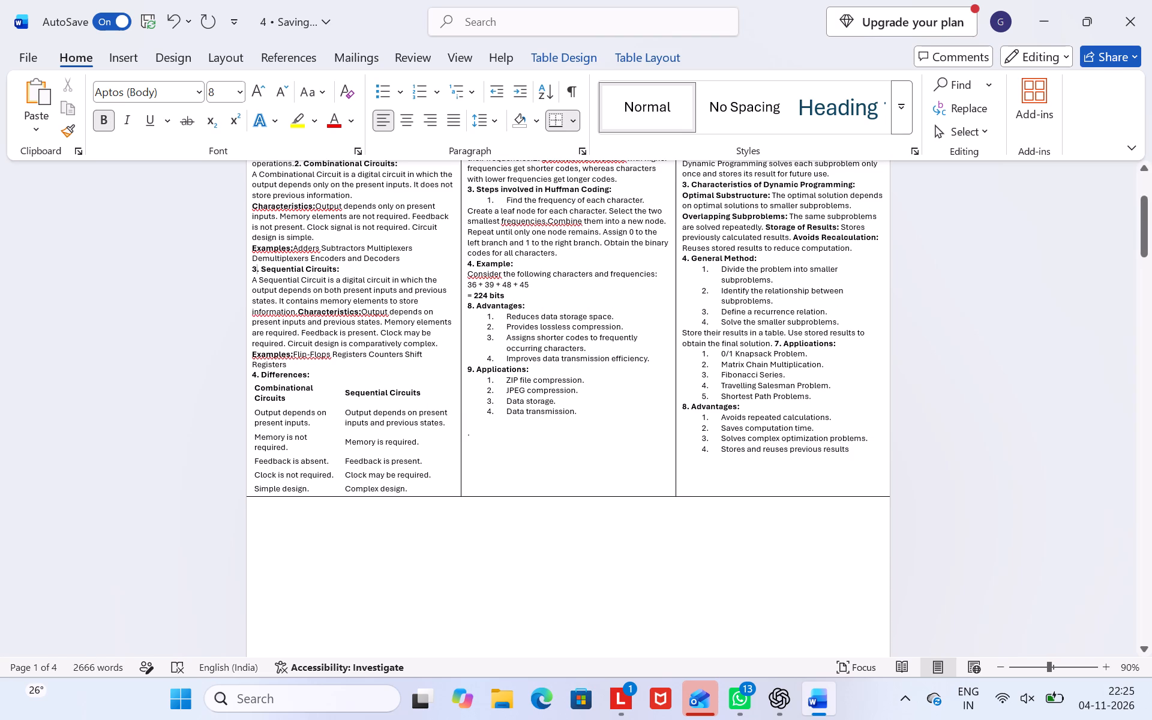
pyautogui.press('Left')
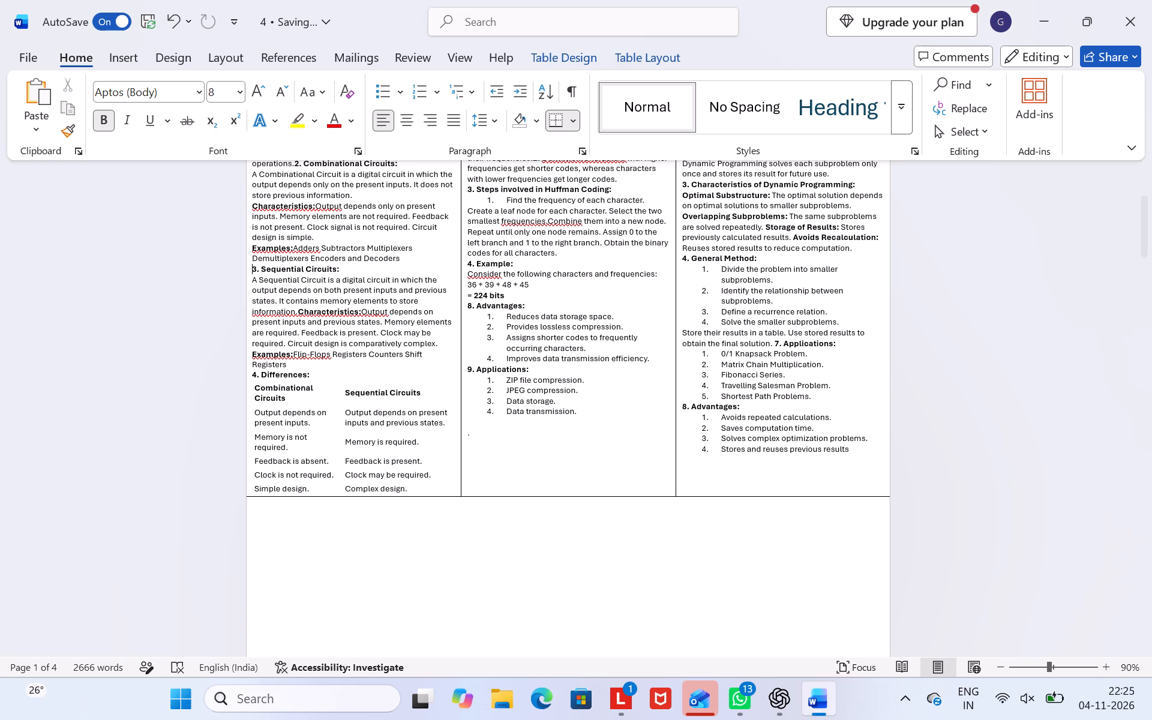
pyautogui.press('BackSpace')
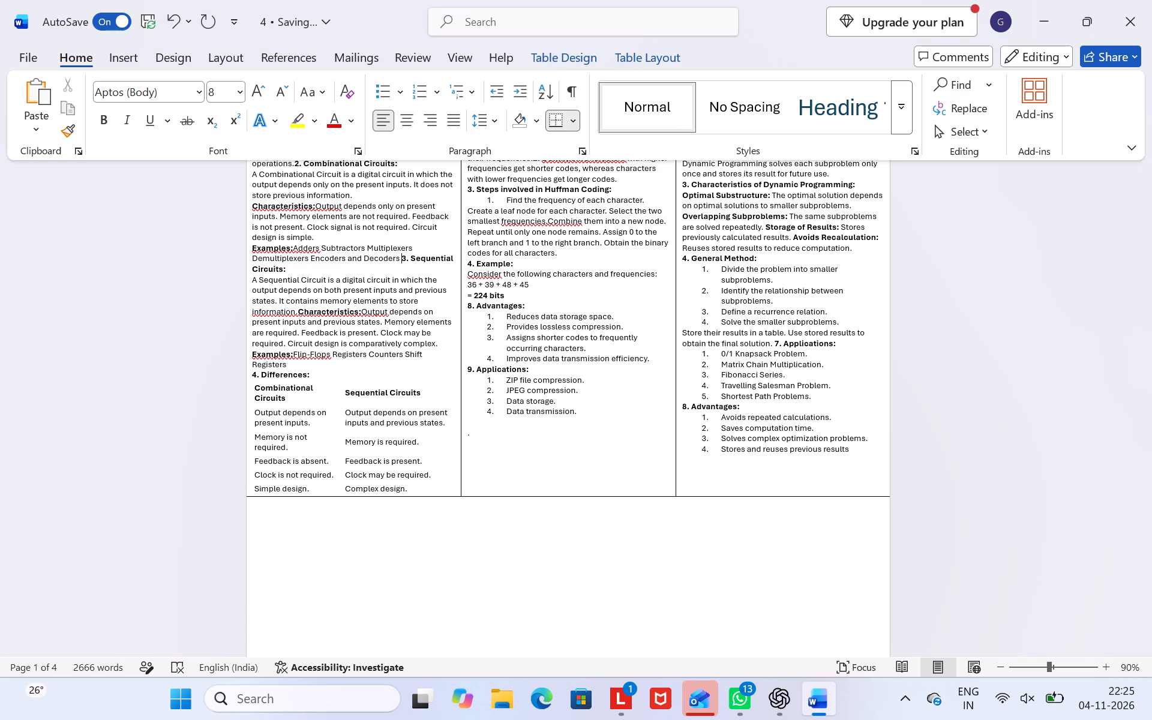
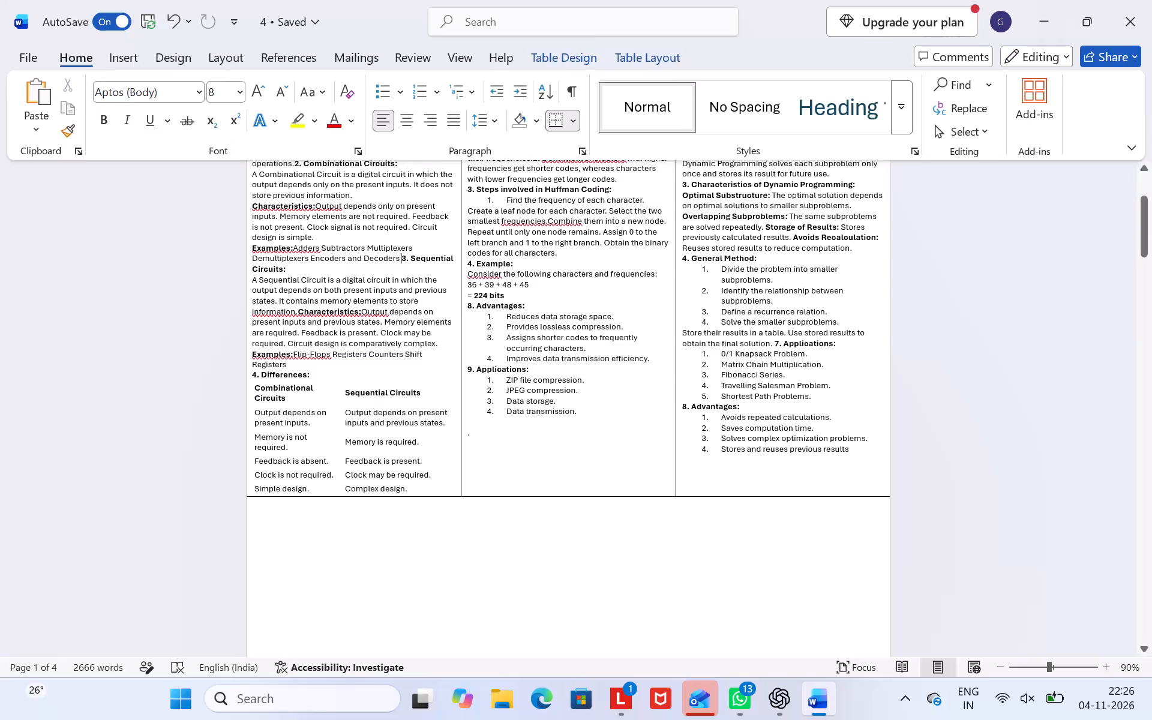
# Join the Combinational Circuits "Examples:" line to the end of the characteristics paragraph above it.
pyautogui.scroll(1, 217, 280)
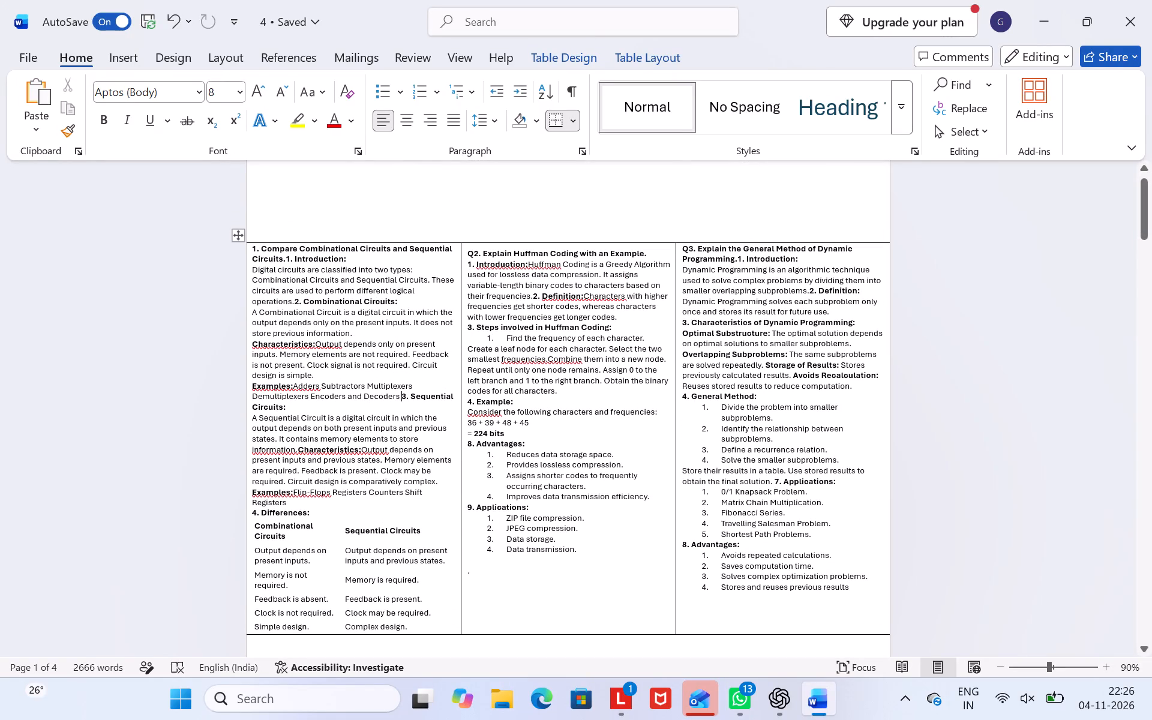
pyautogui.click(253, 385)
pyautogui.press('BackSpace')
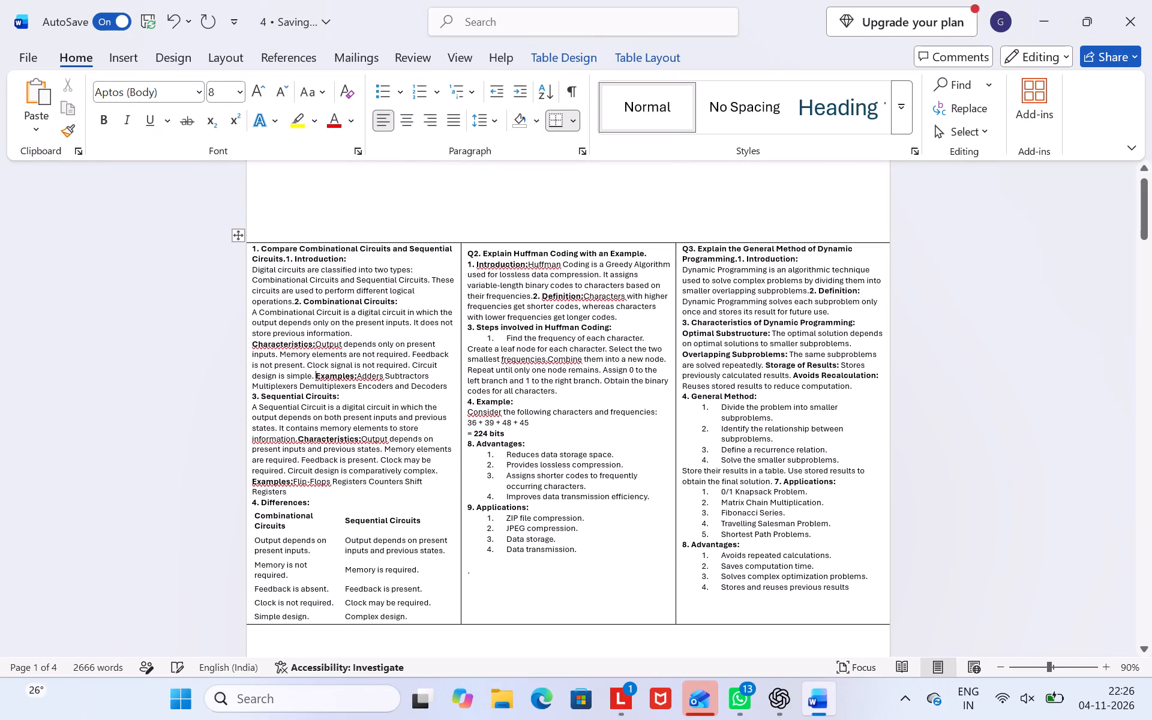
# Join the Sequential Circuits definition to its heading, and its "Examples:" line to the end of the characteristics paragraph.
pyautogui.click(254, 403)
pyautogui.press('BackSpace')
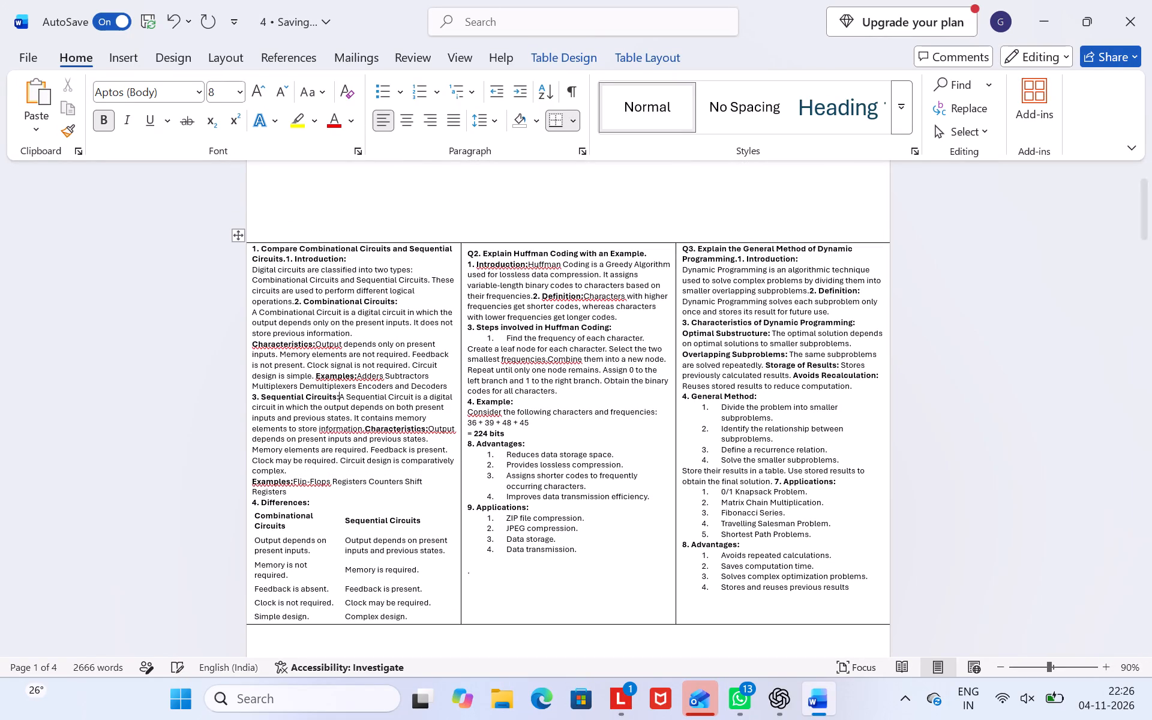
pyautogui.click(256, 479)
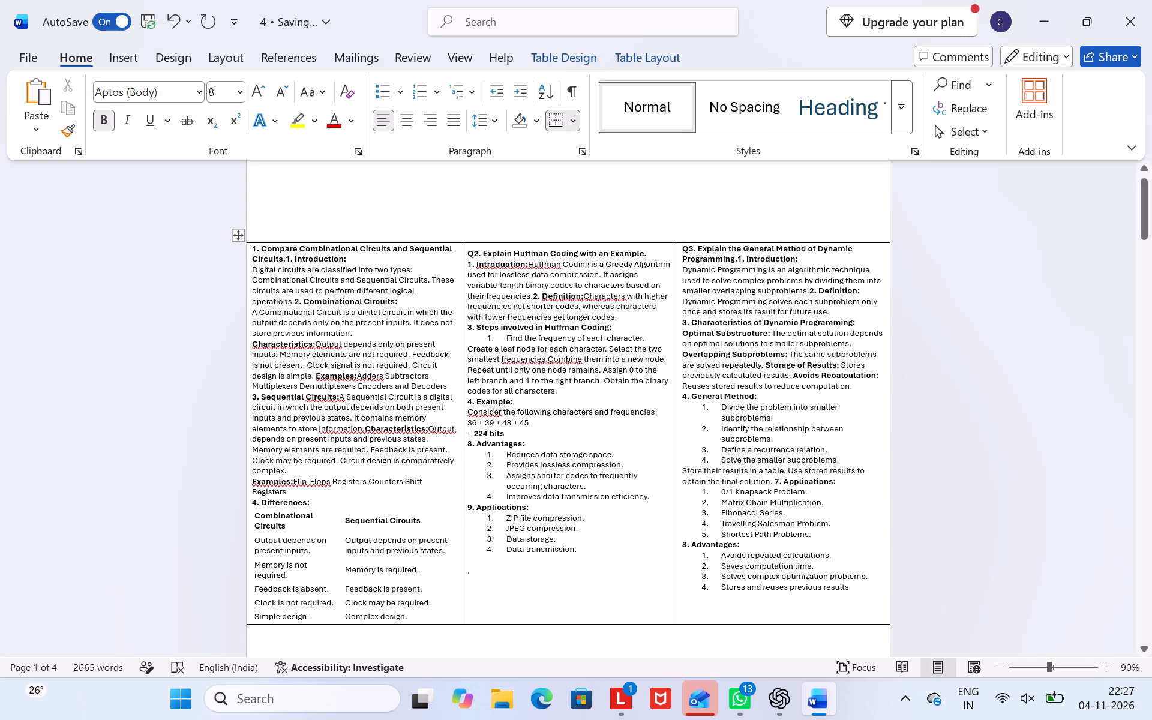
pyautogui.click(254, 479)
pyautogui.press('BackSpace')
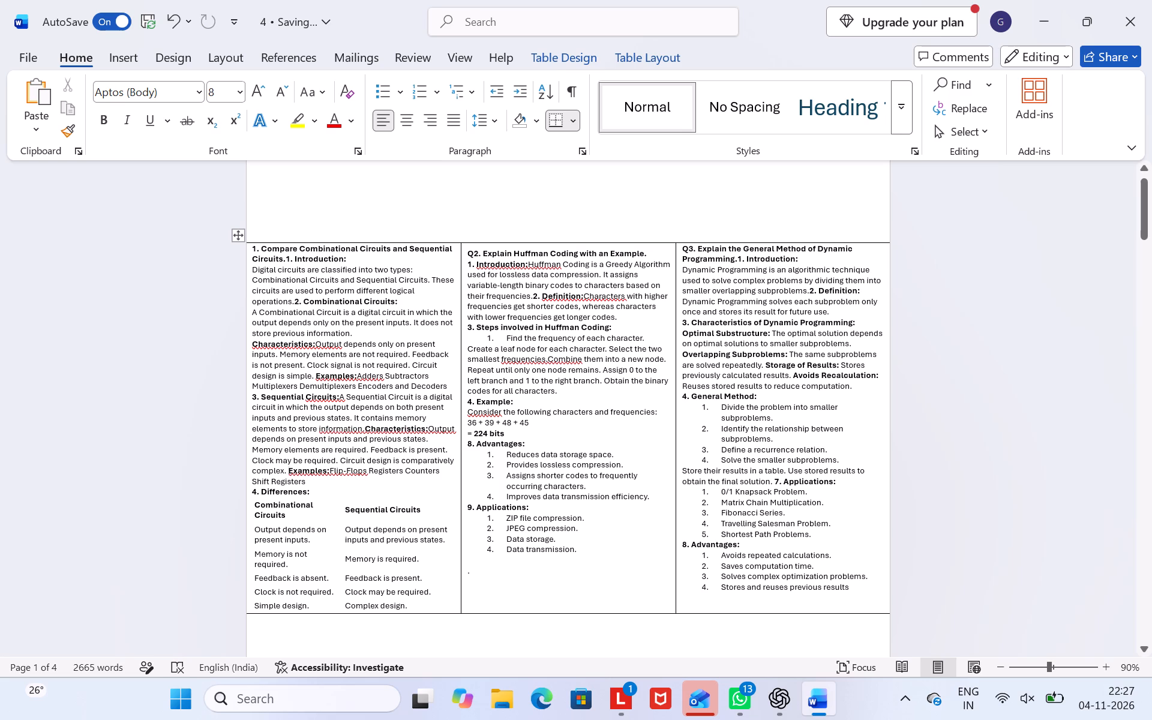
# Join the Combinational Circuits definition and the introduction text of the first answer directly to their respective headings.
pyautogui.click(253, 311)
pyautogui.press('BackSpace')
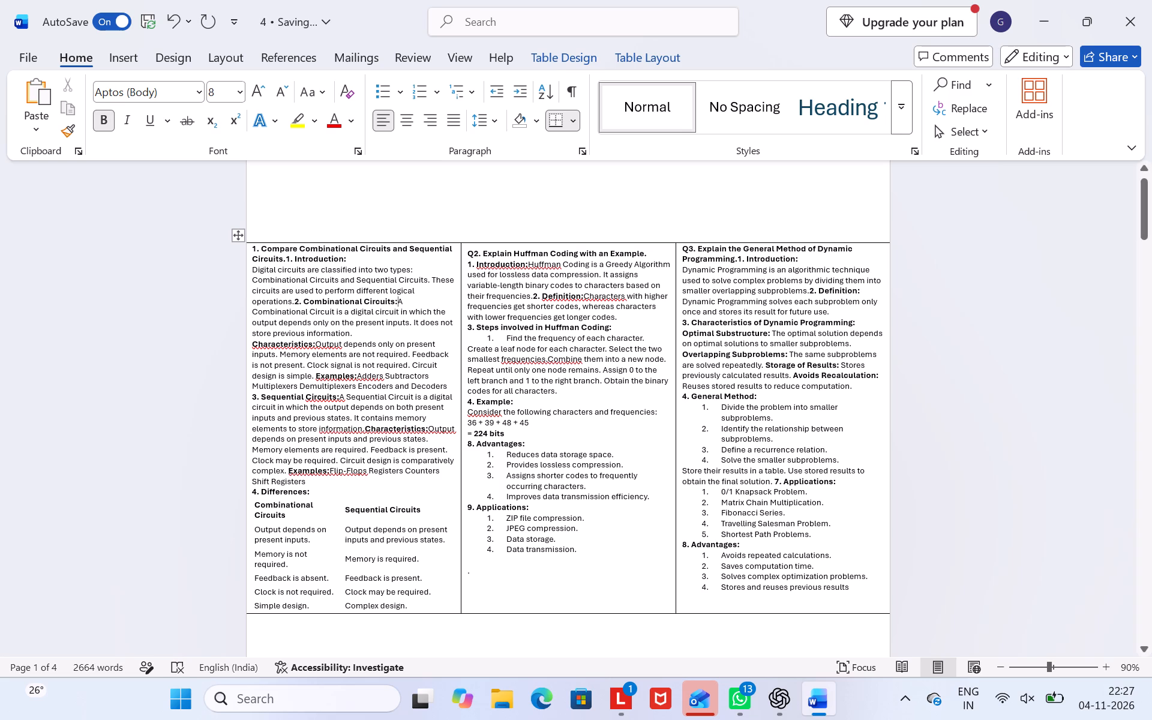
pyautogui.click(254, 271)
pyautogui.press('BackSpace')
pyautogui.scroll(-1, 310, 485)
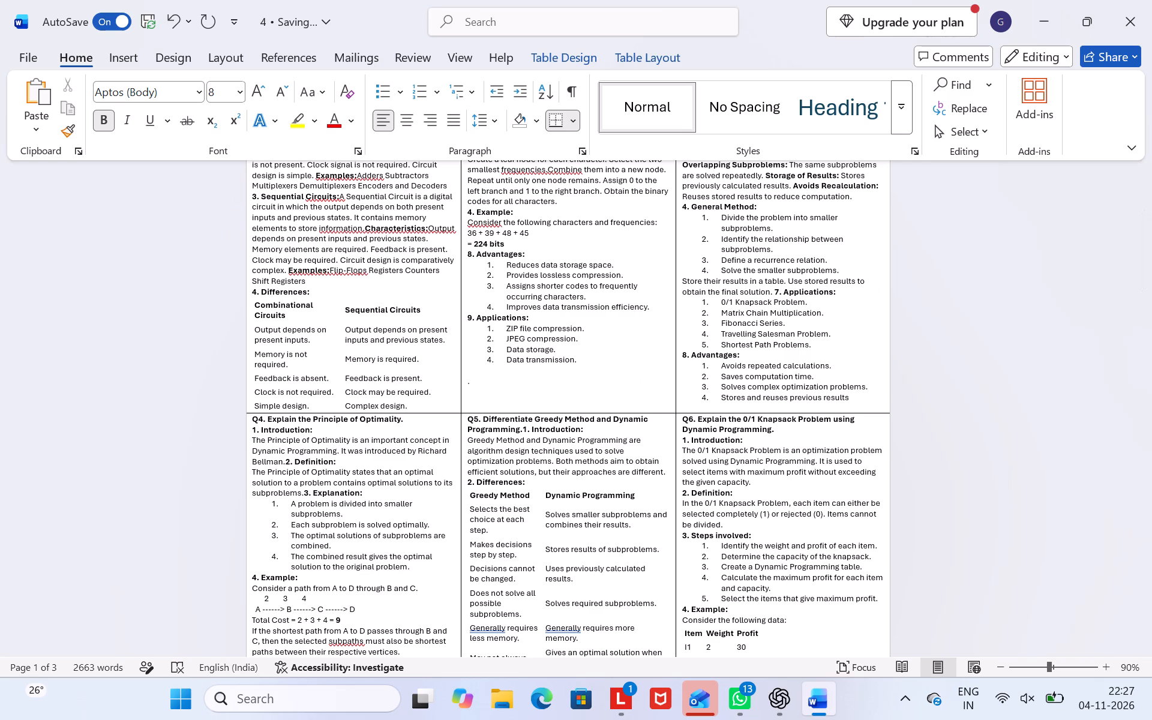
pyautogui.keyDown('ctrl'); pyautogui.scroll(-2, 456, 350); pyautogui.keyUp('ctrl')
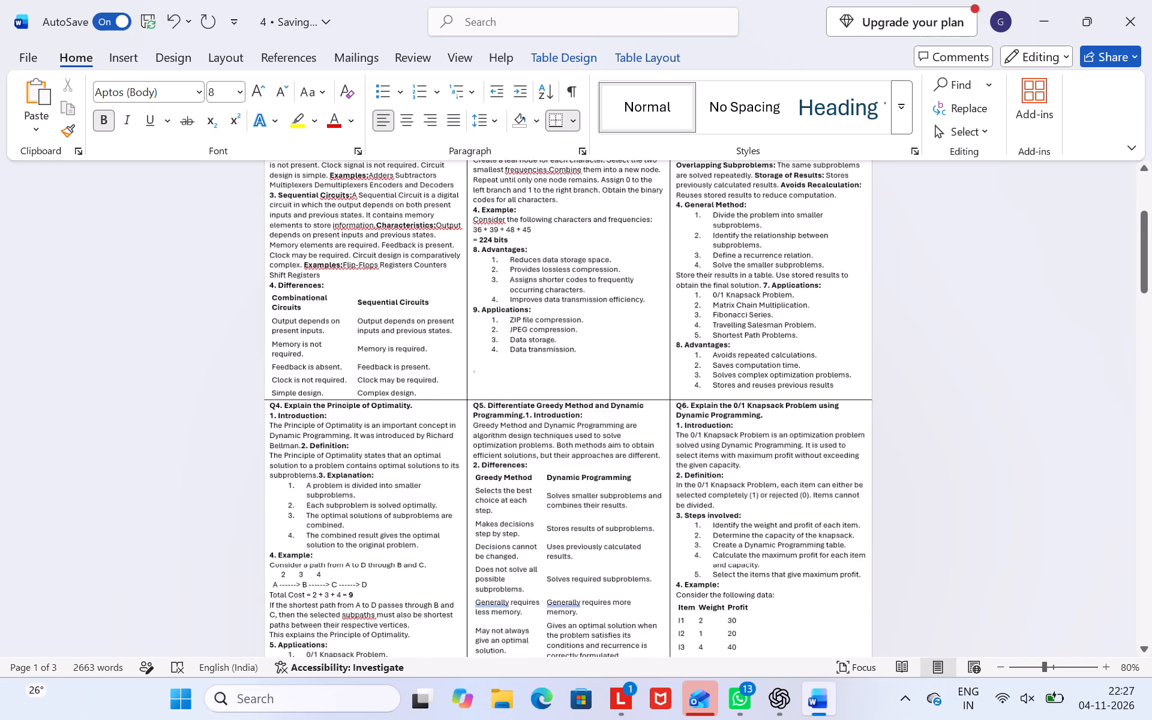
pyautogui.scroll(1, 456, 350)
pyautogui.hscroll(1, 329, 337)
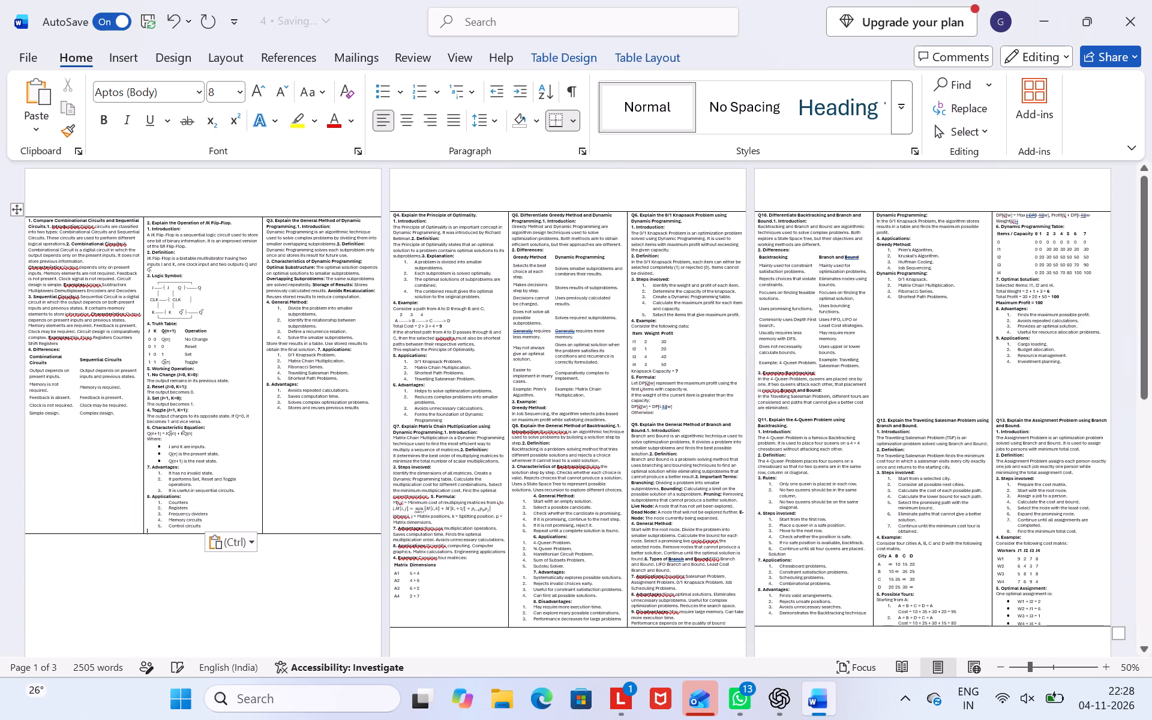
# Delete the "3. Logic Symbol:" heading and its whole diagram from the JK Flip-Flop answer, along with the "Q̅." ending the definition.
pyautogui.keyDown('ctrl'); pyautogui.scroll(5, 124, 253); pyautogui.keyUp('ctrl')
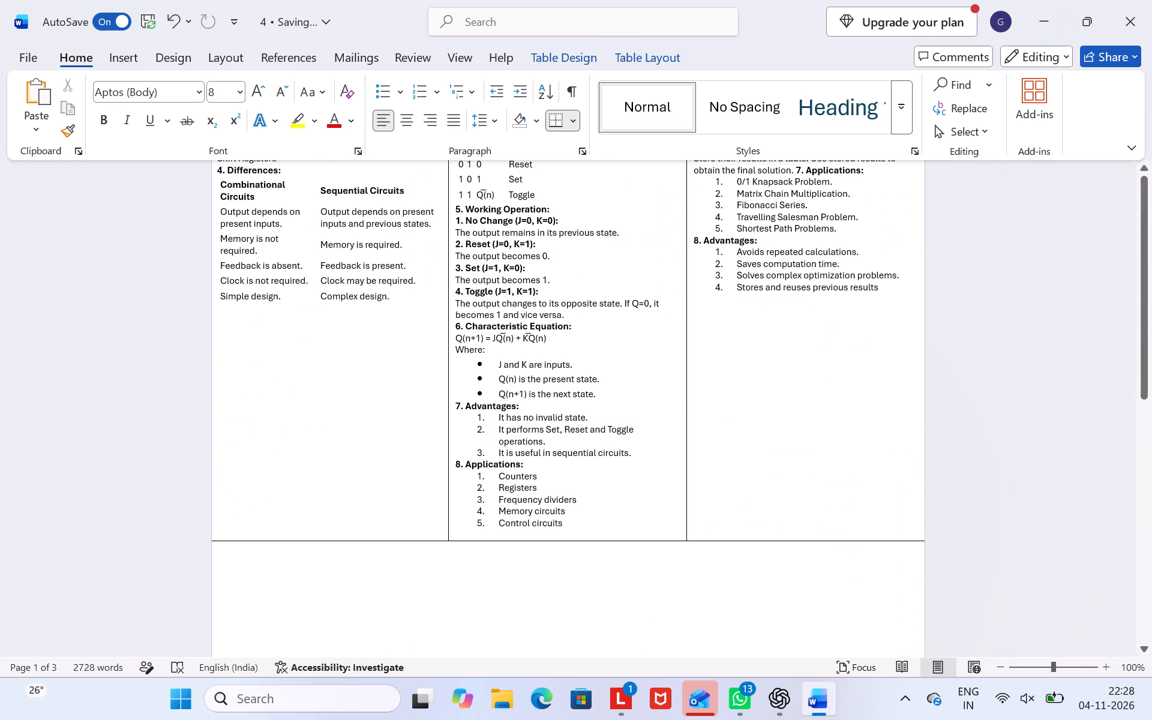
pyautogui.scroll(1, 419, 339)
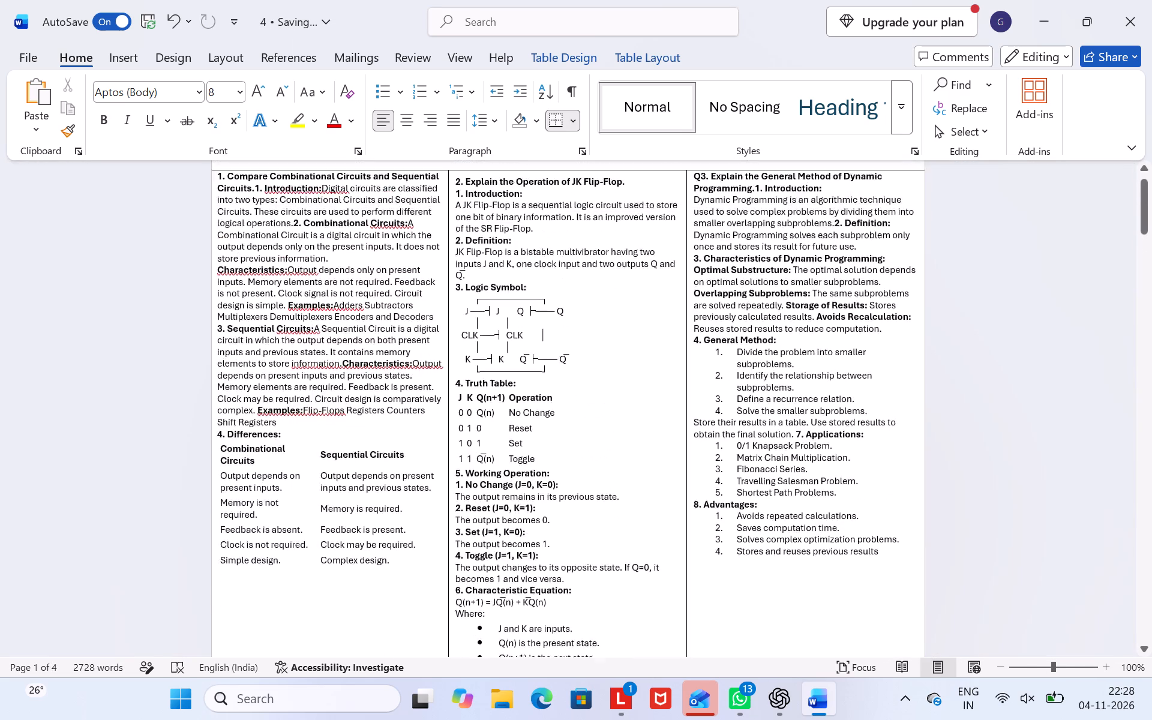
pyautogui.scroll(1, 419, 339)
pyautogui.scroll(-1, 555, 451)
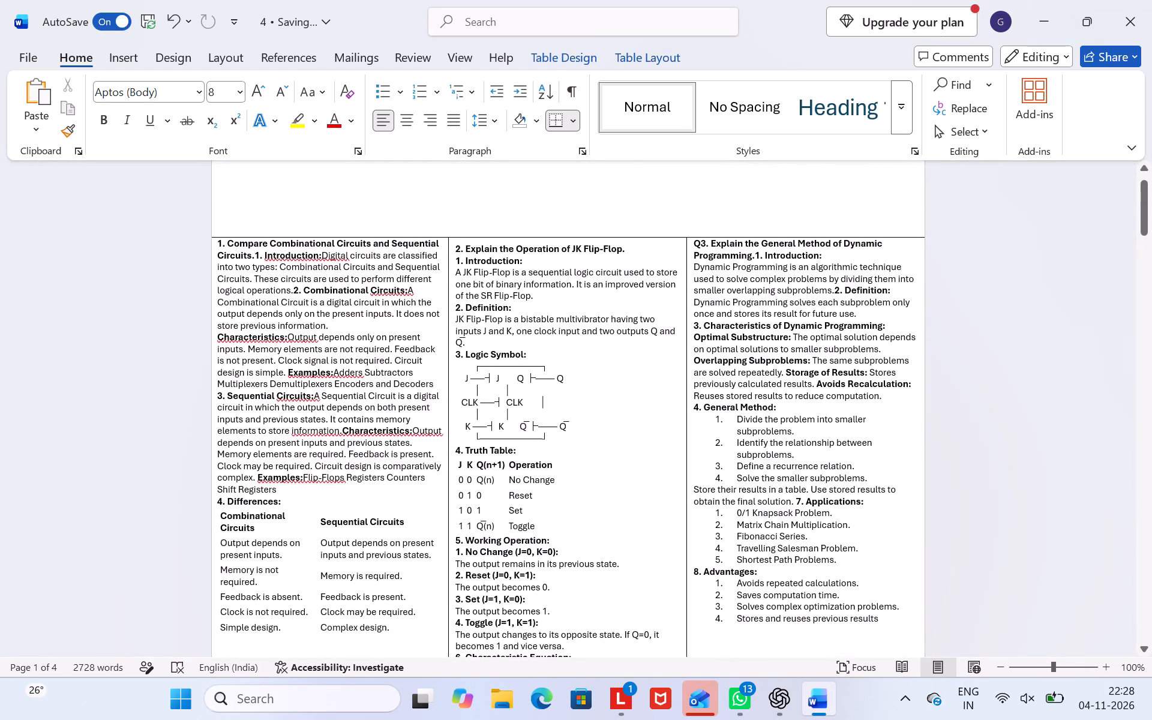
pyautogui.moveTo(565, 432); pyautogui.dragTo(452, 357)
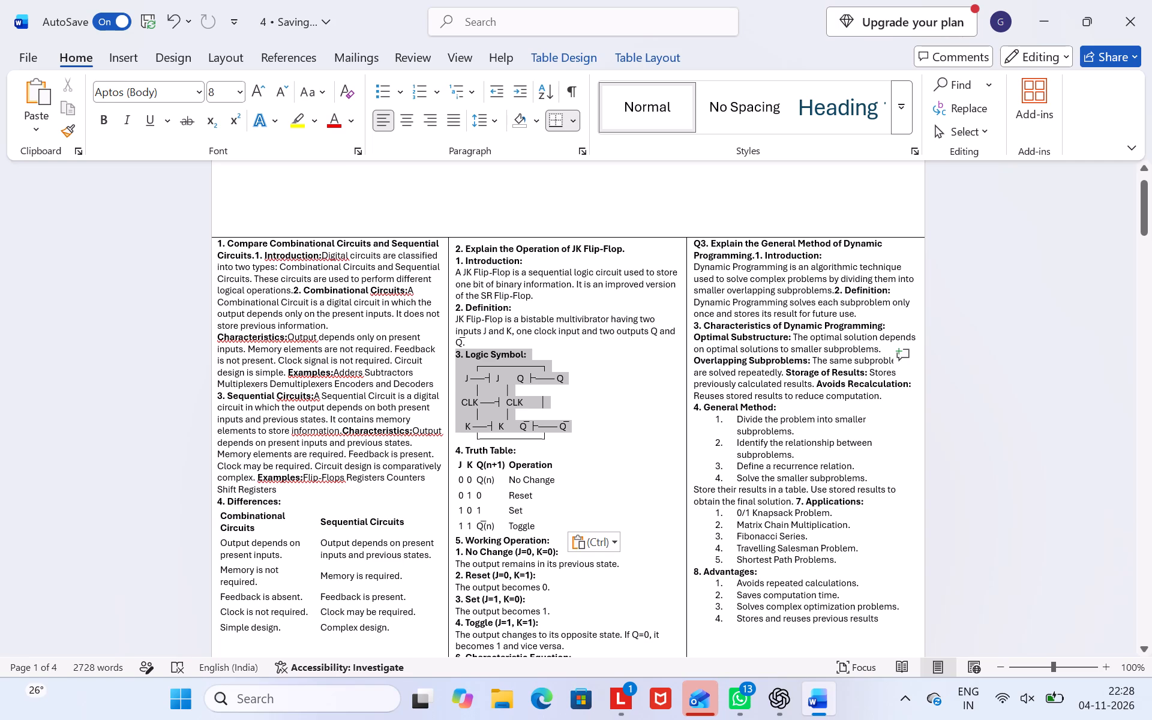
pyautogui.press('BackSpace')
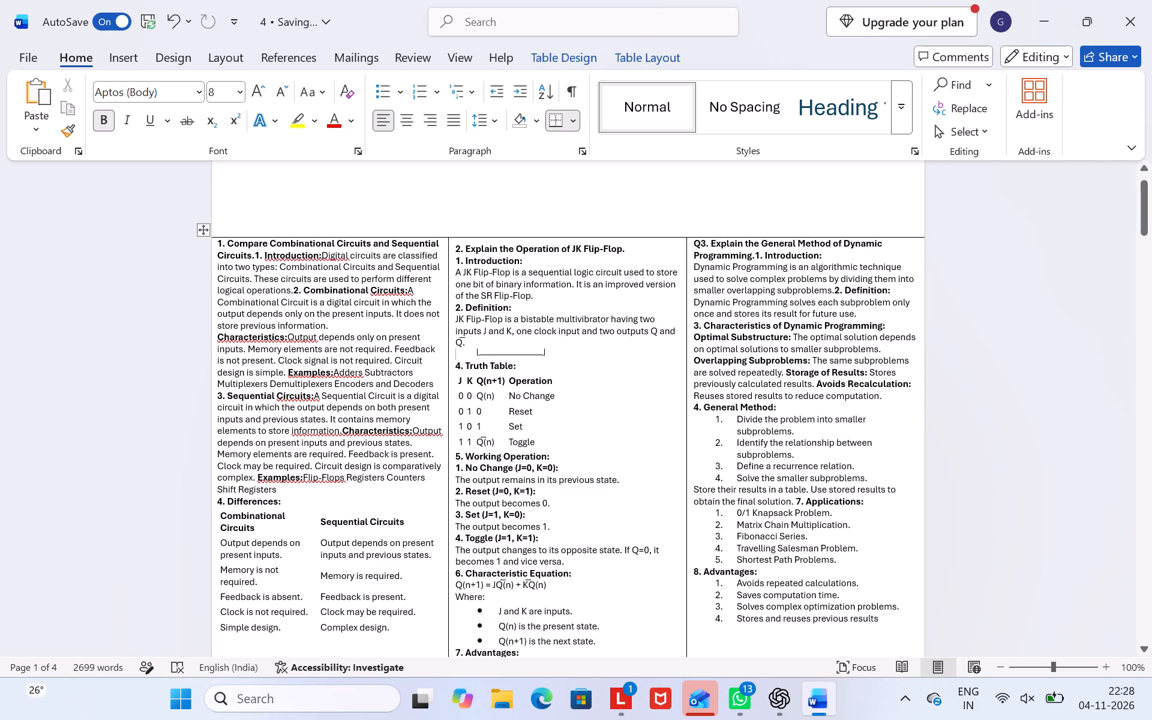
pyautogui.moveTo(556, 351); pyautogui.dragTo(457, 341)
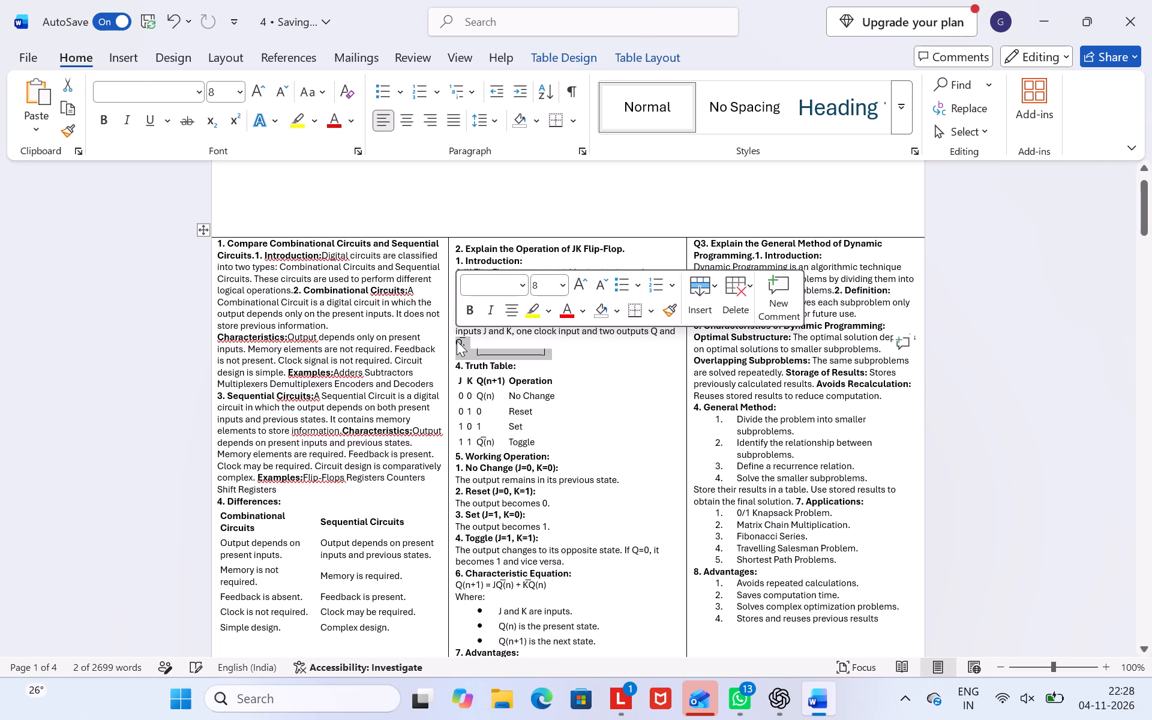
pyautogui.press('BackSpace')
# Join the JK Flip-Flop introduction text directly to its "1. Introduction:" heading.
pyautogui.scroll(-1, 569, 332)
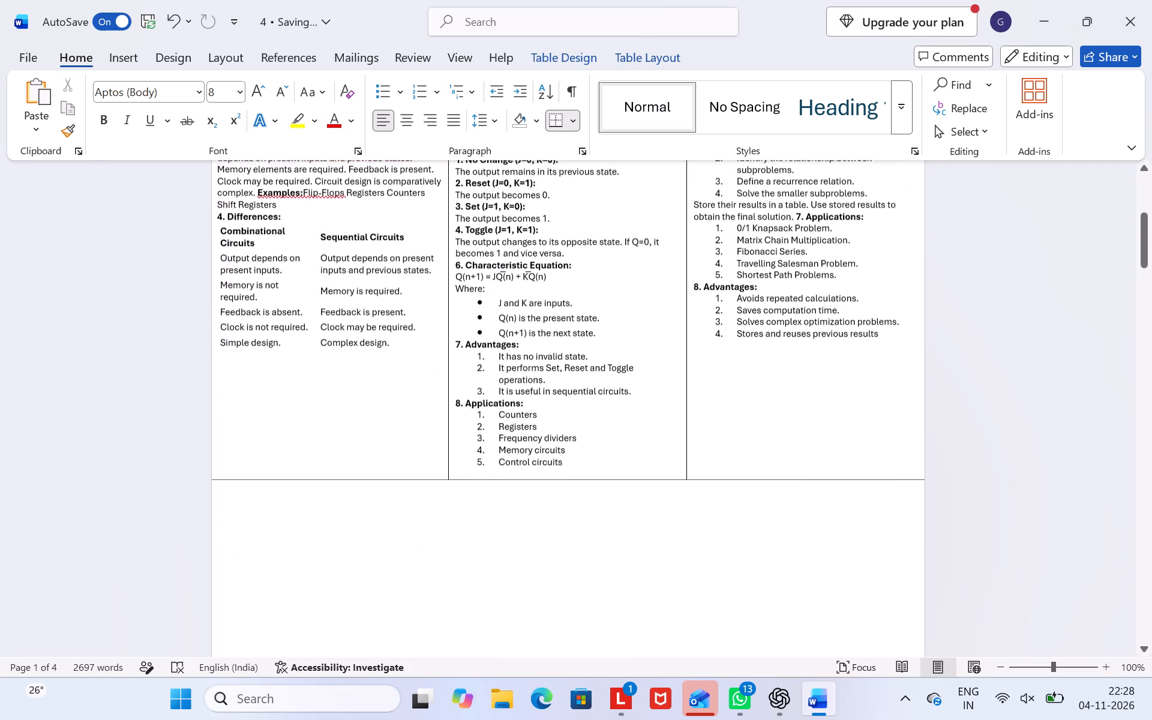
pyautogui.scroll(-1, 569, 332)
pyautogui.scroll(2, 569, 332)
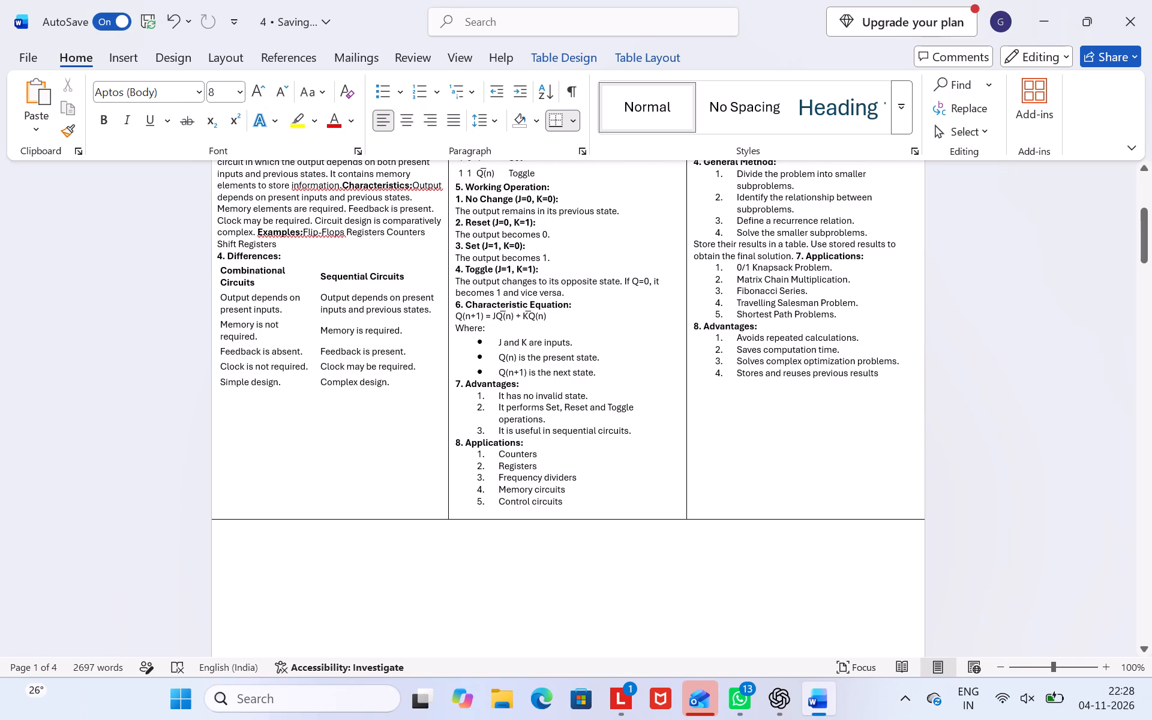
pyautogui.scroll(1, 560, 386)
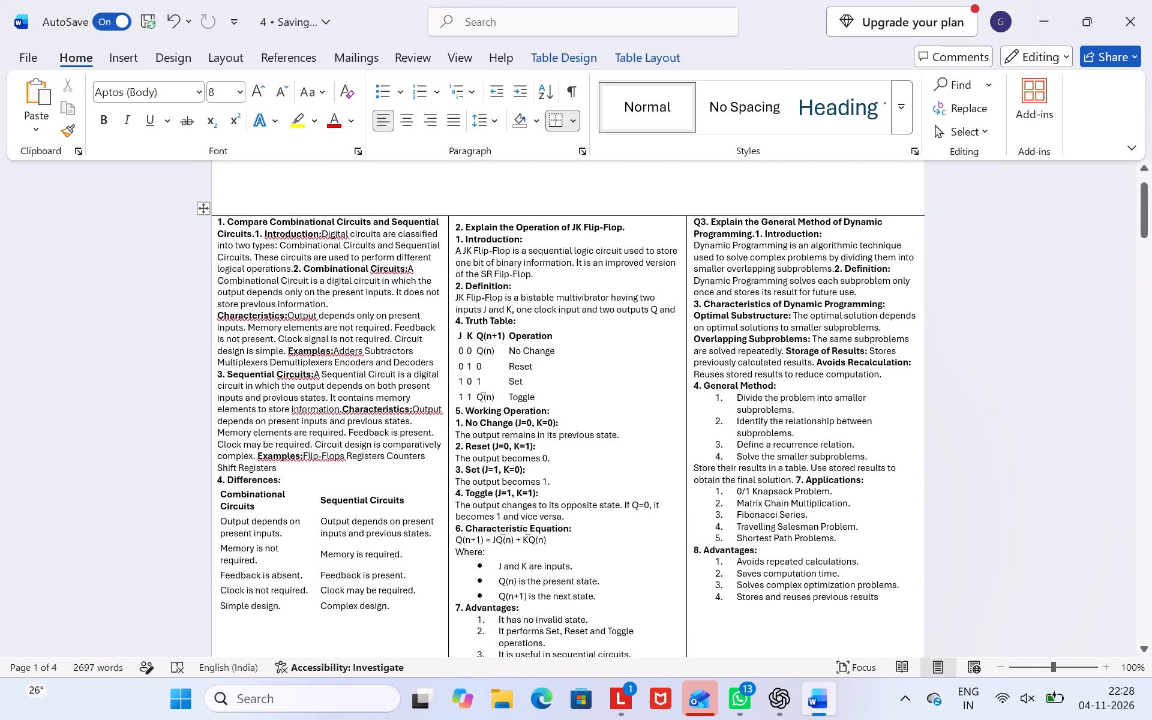
pyautogui.click(457, 245)
pyautogui.press('BackSpace')
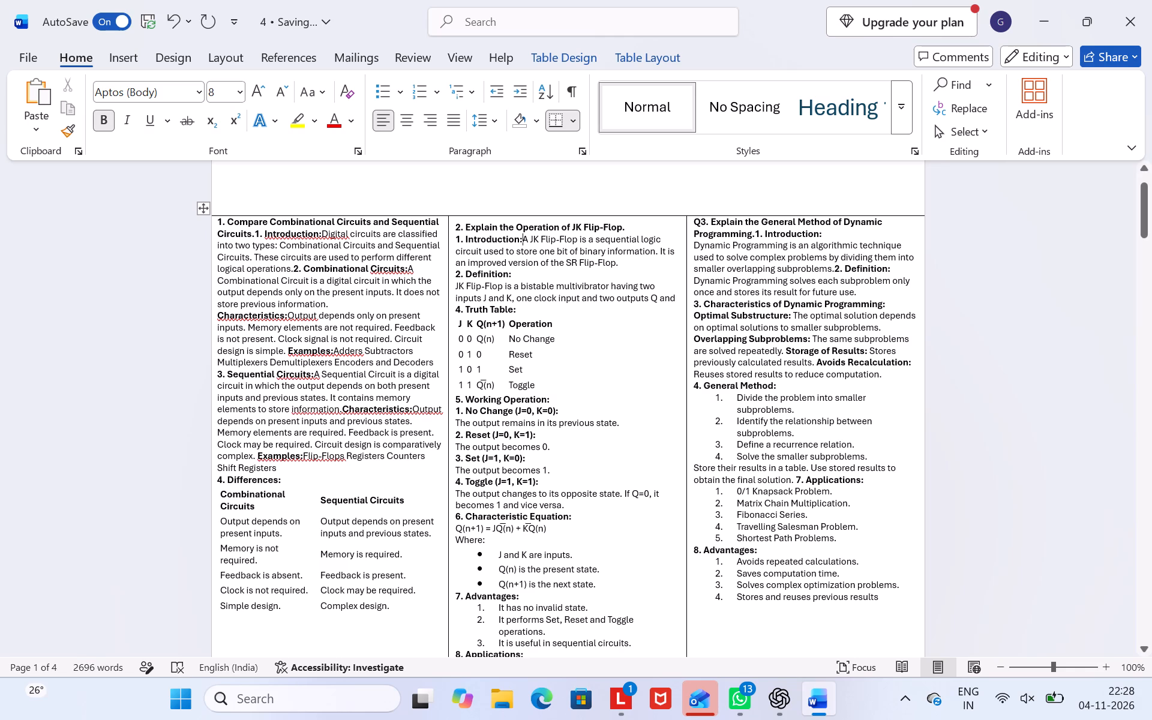
# Join the JK Flip-Flop definition text to its "2. Definition:" heading, and run the "4. Truth Table:" heading on after that text.
pyautogui.click(458, 286)
pyautogui.press('Left')
pyautogui.press('BackSpace')
pyautogui.click(459, 305)
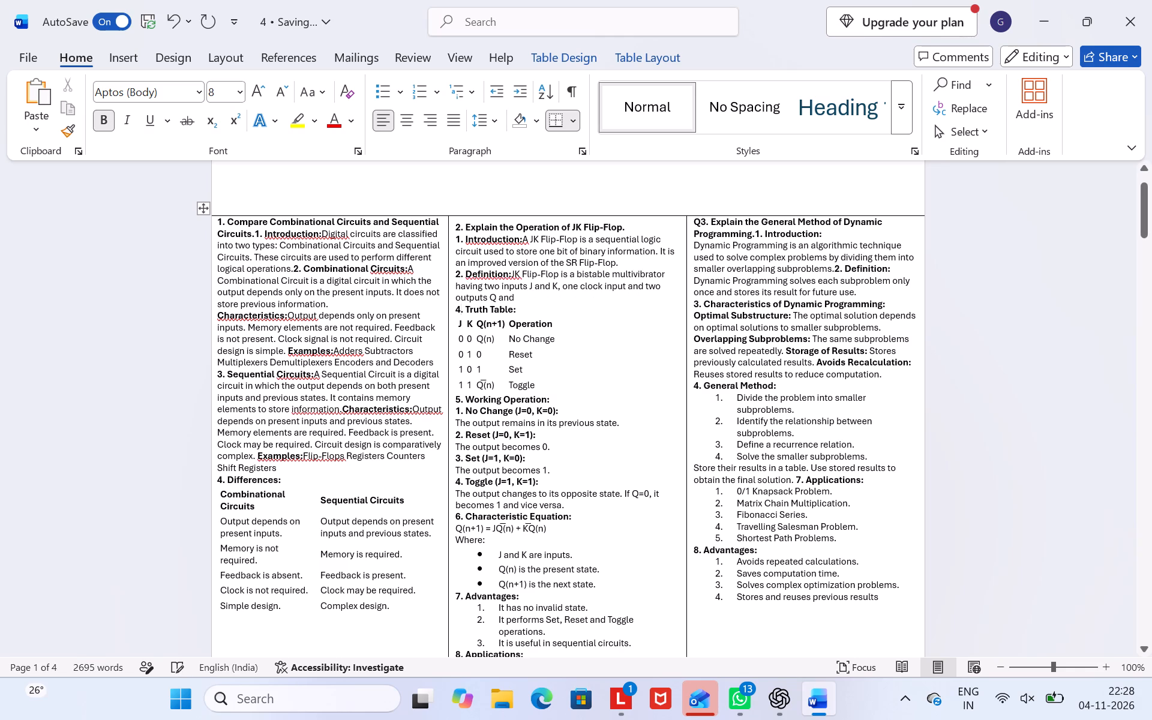
pyautogui.press('Left')
pyautogui.press('BackSpace')
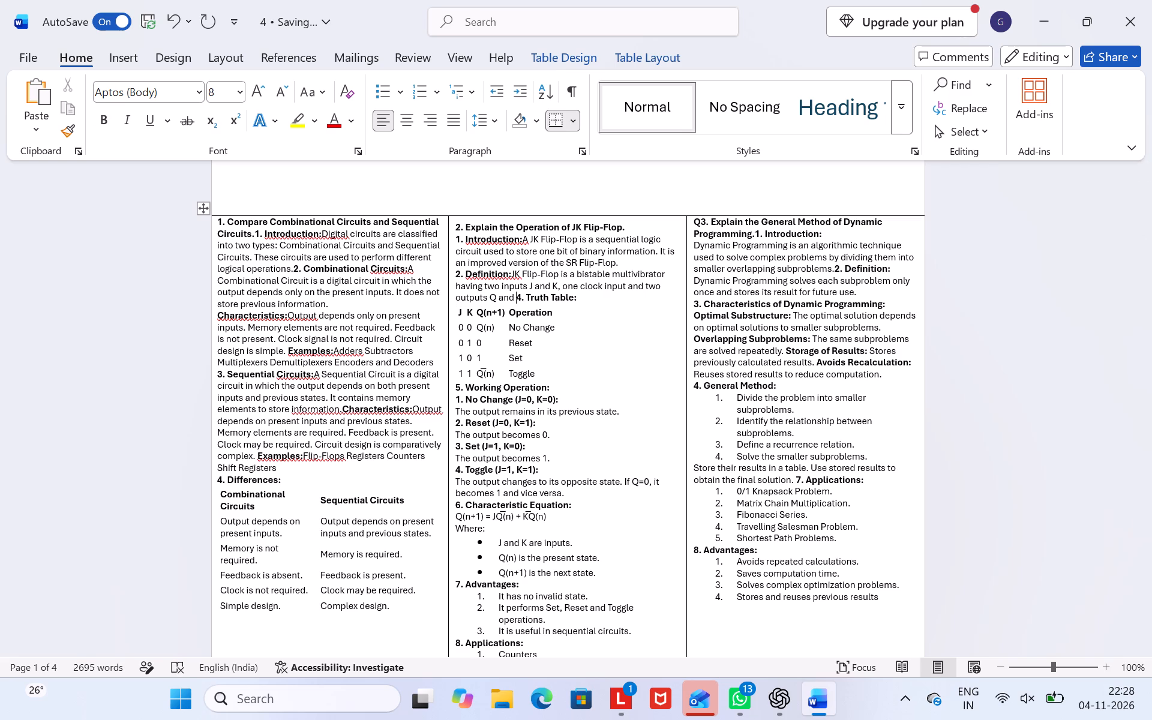
# Join "1. No Change (J=0, K=0):" to the "5. Working Operation:" heading, and run "2. Reset (J=0, K=1):" on after the No Change text.
pyautogui.scroll(-1, 502, 383)
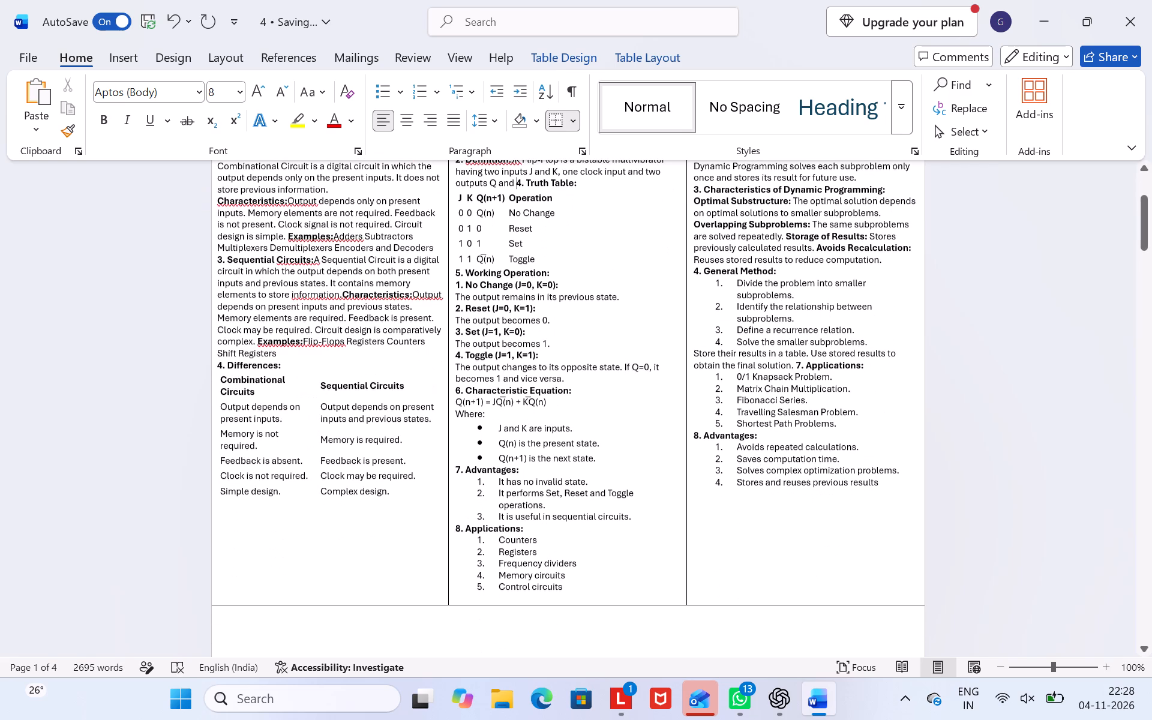
pyautogui.click(459, 287)
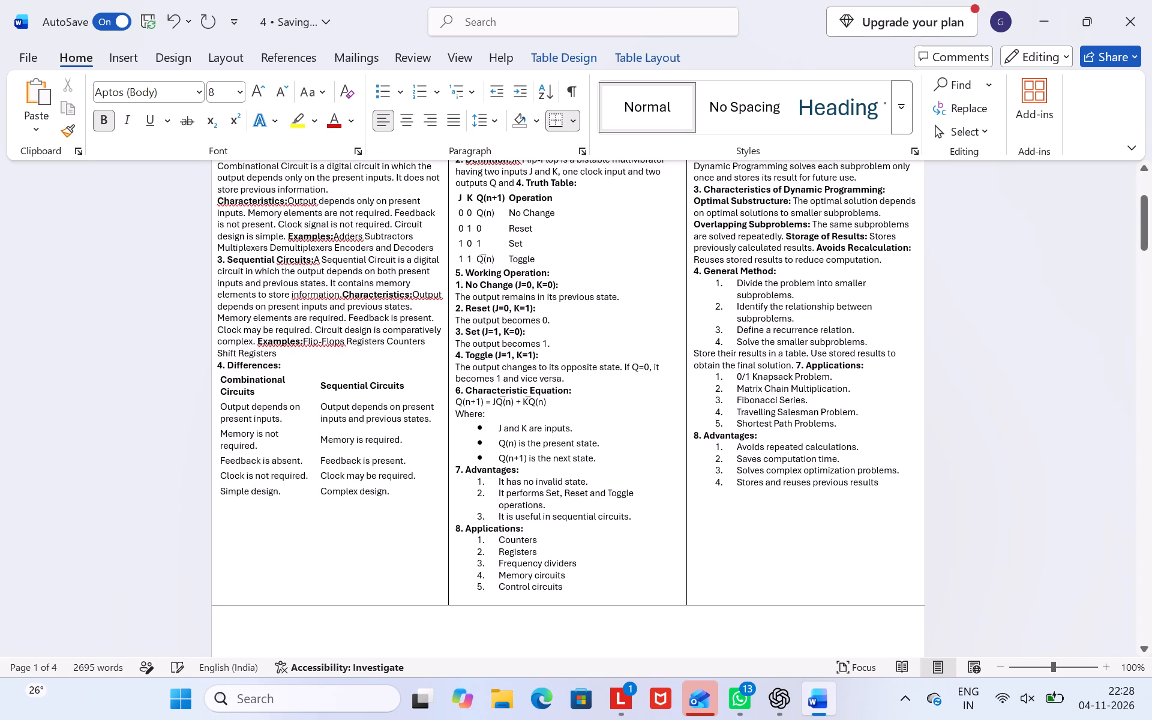
pyautogui.press('Left')
pyautogui.press('BackSpace')
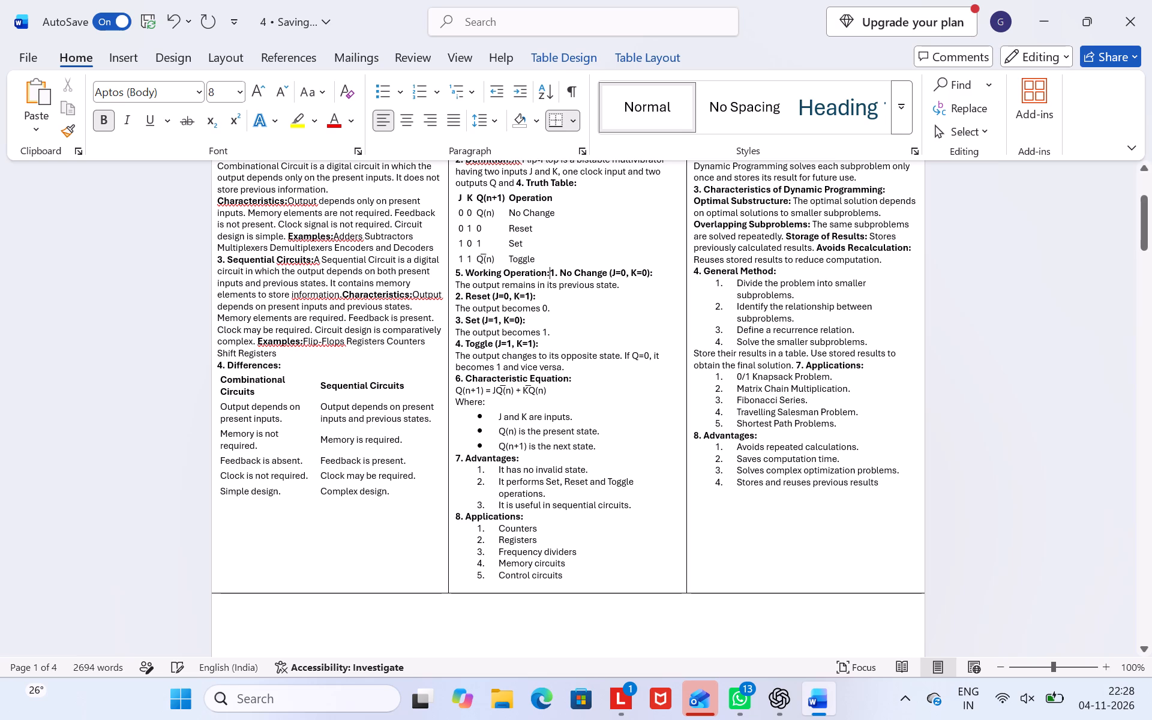
pyautogui.click(458, 292)
pyautogui.press('Left')
pyautogui.press('BackSpace')
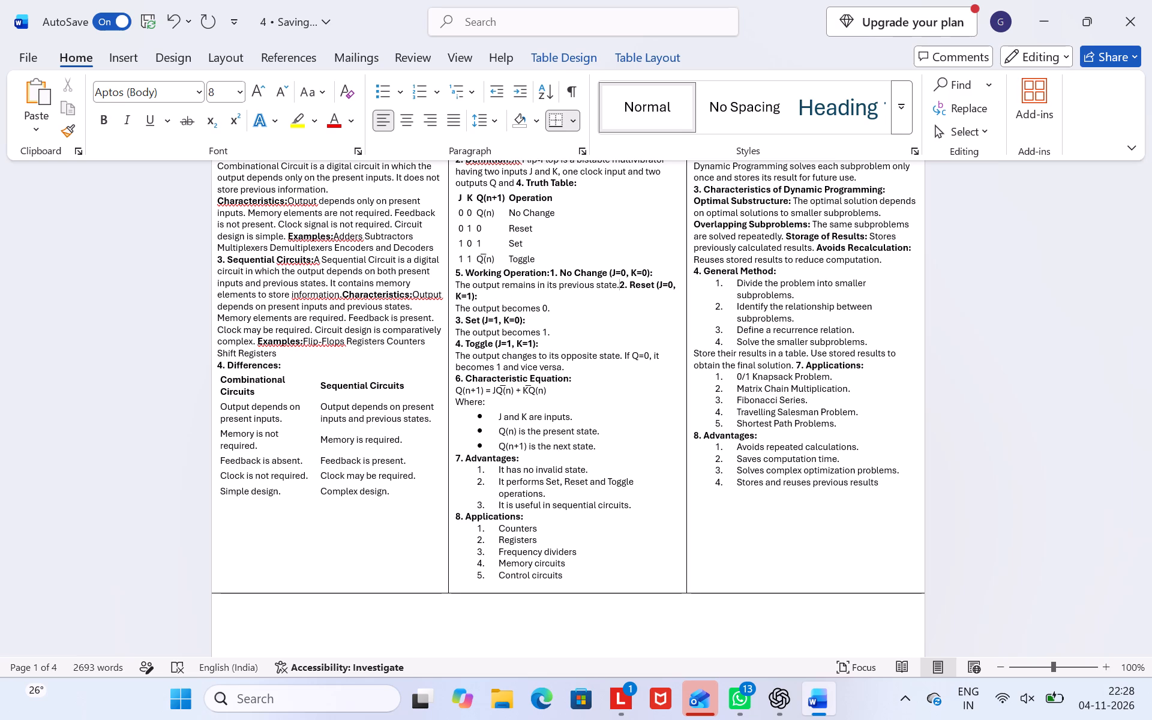
# Join "The output becomes 0." to the Reset heading, and run the "3. Set (J=1, K=0):" heading on directly after it.
pyautogui.press('Down')
pyautogui.press('Down')
pyautogui.press('Left')
pyautogui.press('Left')
pyautogui.press('Left')
pyautogui.press('Left')
pyautogui.press('Left')
pyautogui.press('Left')
pyautogui.press('Left')
pyautogui.press('Left')
pyautogui.press('Left')
pyautogui.press('Left')
pyautogui.press('Left')
pyautogui.press('Left')
pyautogui.press('Left')
pyautogui.press('Left')
pyautogui.press('Left')
pyautogui.press('Left')
pyautogui.press('Left')
pyautogui.press('Left')
pyautogui.press('Left')
pyautogui.press('Left')
pyautogui.press('Left')
pyautogui.press('BackSpace')
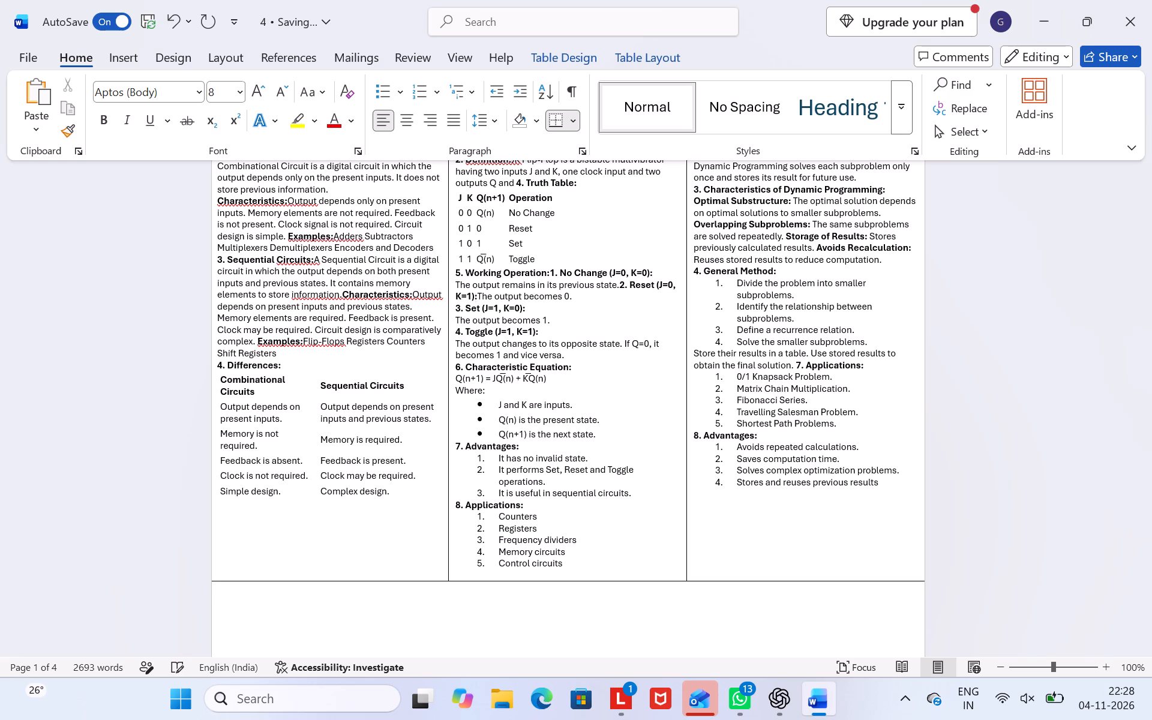
pyautogui.click(457, 306)
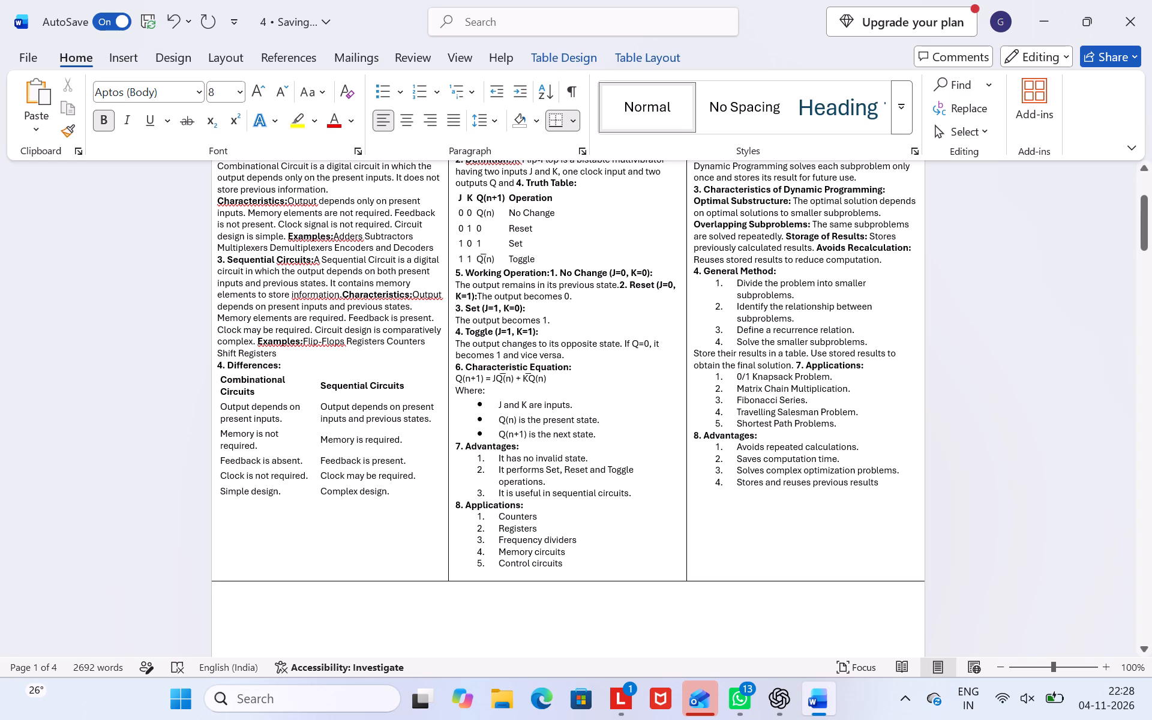
pyautogui.press('BackSpace')
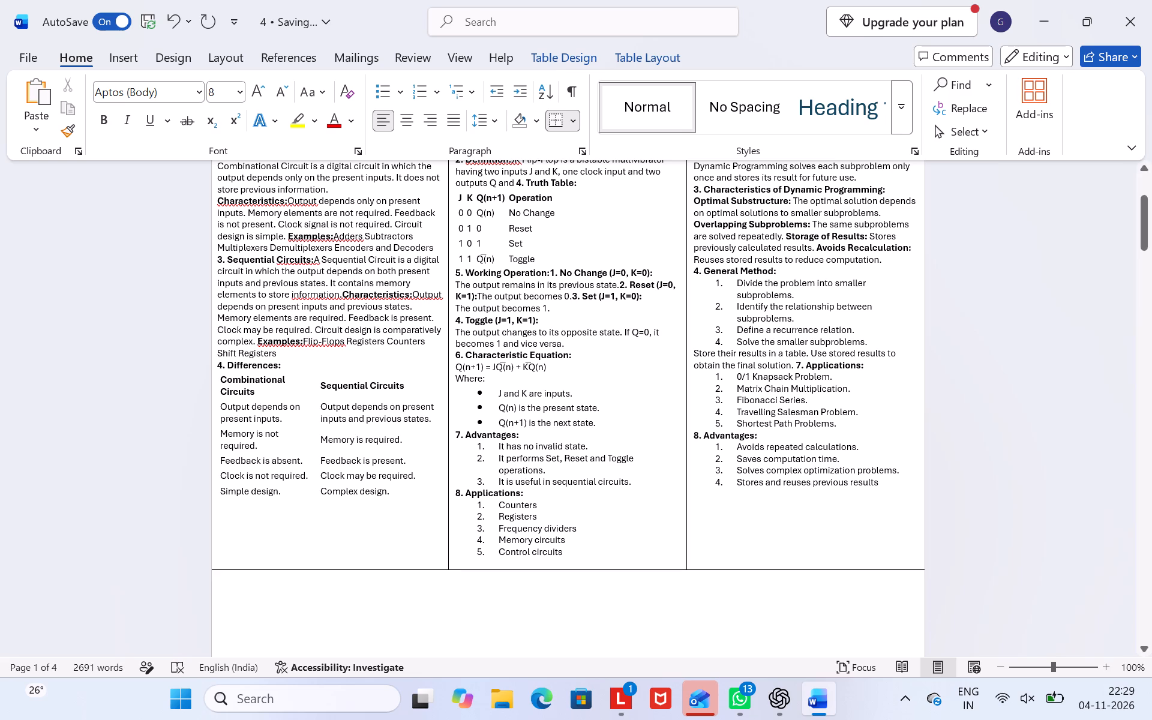
# Run the "4. Toggle (J=1, K=1):" heading on directly after "The output becomes 1." in the working operation section.
pyautogui.click(457, 320)
pyautogui.press('Down')
pyautogui.press('Insert')
pyautogui.press('Up')
pyautogui.press('Left')
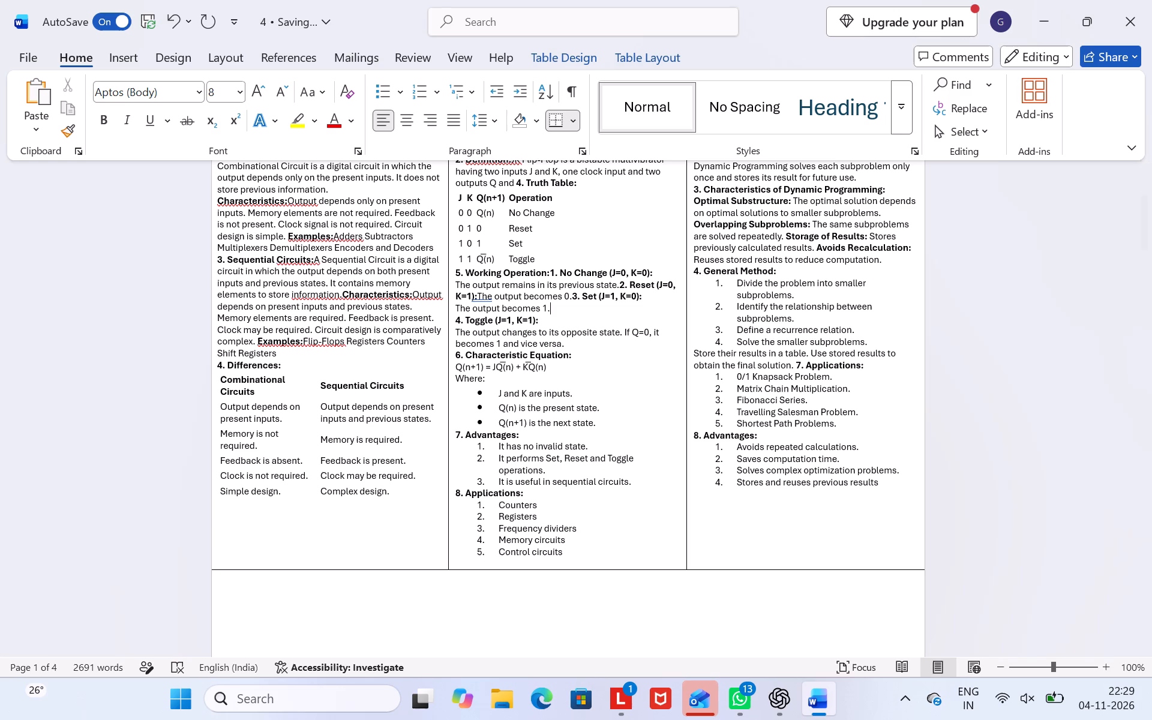
pyautogui.press('Down')
pyautogui.press('Left')
pyautogui.press('Left')
pyautogui.press('Left')
pyautogui.press('Left')
pyautogui.press('Left')
pyautogui.press('Left')
pyautogui.press('Left')
pyautogui.press('Left')
pyautogui.press('Left')
pyautogui.press('Left')
pyautogui.press('Left')
pyautogui.press('Left')
pyautogui.press('Left')
pyautogui.press('Left')
pyautogui.press('Left')
pyautogui.press('Left')
pyautogui.press('Left')
pyautogui.press('Left')
pyautogui.press('Left')
pyautogui.press('Left')
pyautogui.press('Left')
pyautogui.press('BackSpace')
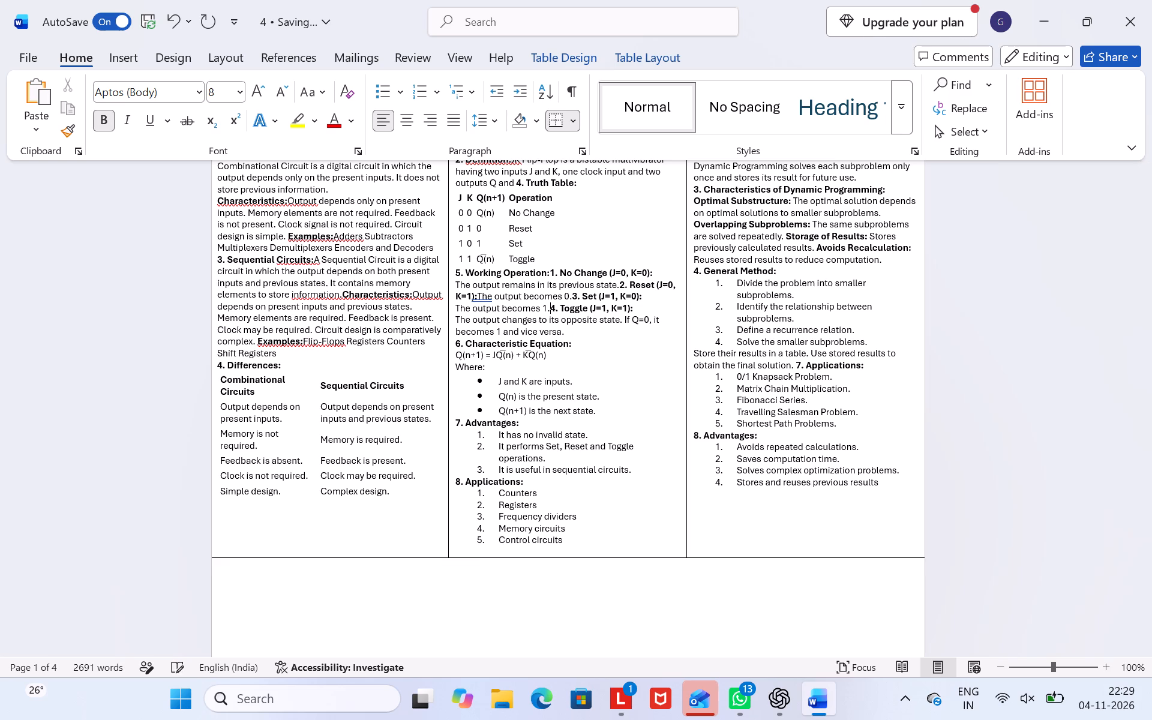
# Run the "6. Characteristic Equation:" heading on directly after the Toggle text ending "becomes 1 and vice versa.".
pyautogui.press('Down')
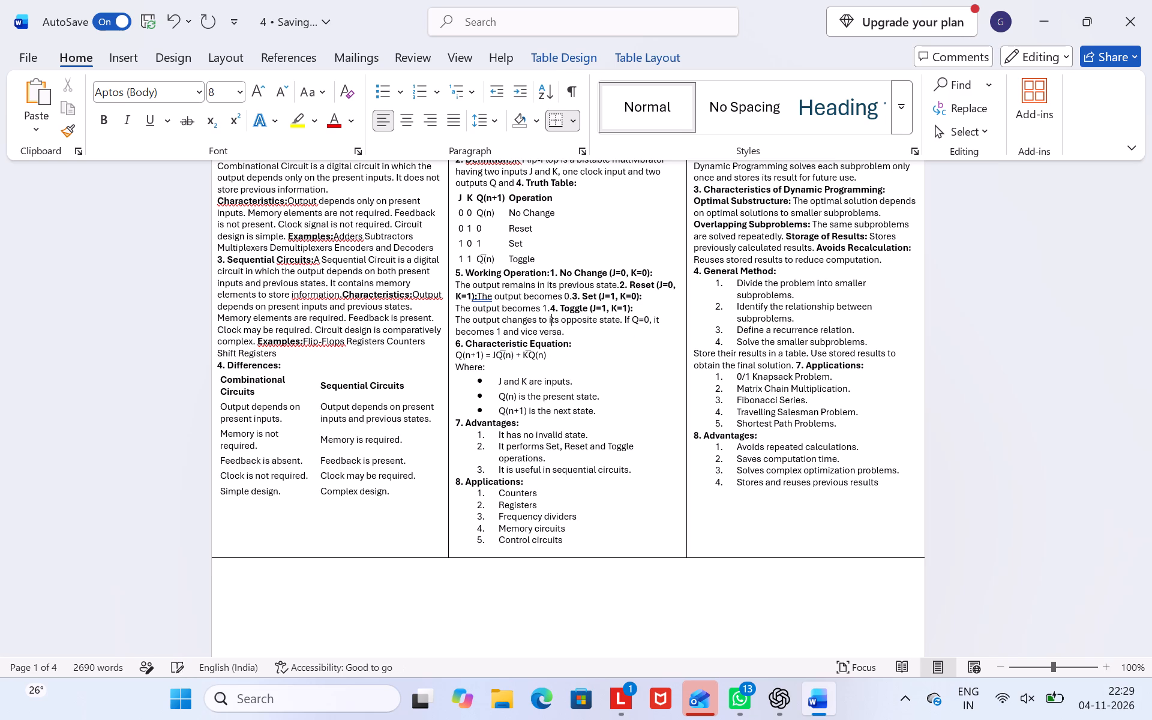
pyautogui.press('Down')
pyautogui.press('Down')
pyautogui.press('Left')
pyautogui.press('Left')
pyautogui.press('Left')
pyautogui.press('Left')
pyautogui.press('Left')
pyautogui.press('Left')
pyautogui.press('Left')
pyautogui.press('Left')
pyautogui.press('Left')
pyautogui.press('Left')
pyautogui.press('Left')
pyautogui.press('Left')
pyautogui.press('Left')
pyautogui.press('Left')
pyautogui.press('Left')
pyautogui.press('Left')
pyautogui.press('Left')
pyautogui.press('Left')
pyautogui.press('Left')
pyautogui.press('Left')
pyautogui.press('Left')
pyautogui.press('Left')
pyautogui.press('BackSpace')
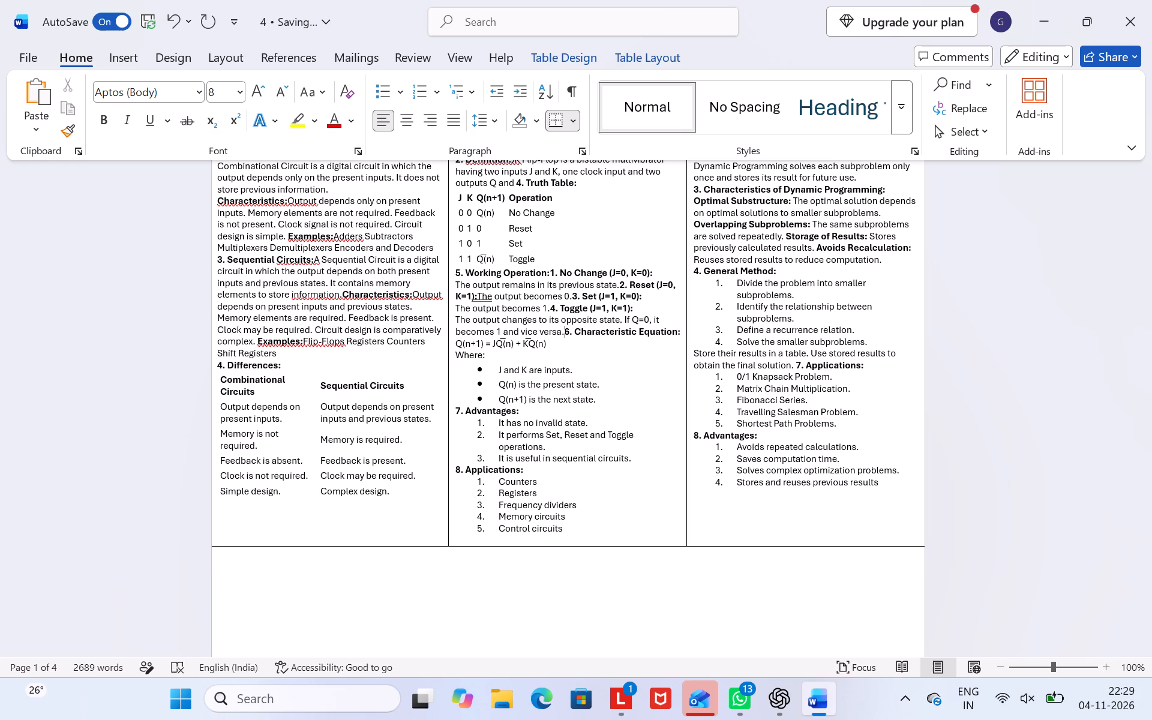
# Merge the "Q(n+1) is the next state." bullet into the end of the "Q(n) is the present state." bullet.
pyautogui.press('Down')
pyautogui.press('Down')
pyautogui.press('Down')
pyautogui.press('Down')
pyautogui.press('Down')
pyautogui.press('Down')
pyautogui.press('Up')
pyautogui.press('Left')
pyautogui.press('Left')
pyautogui.press('Left')
pyautogui.press('Left')
pyautogui.press('Left')
pyautogui.press('Left')
pyautogui.press('Left')
pyautogui.press('Left')
pyautogui.press('Left')
pyautogui.press('Left')
pyautogui.press('Left')
pyautogui.press('Left')
pyautogui.press('Left')
pyautogui.press('Left')
pyautogui.press('Left')
pyautogui.press('Left')
pyautogui.press('BackSpace')
pyautogui.press('BackSpace')
pyautogui.press('BackSpace')
pyautogui.press('BackSpace')
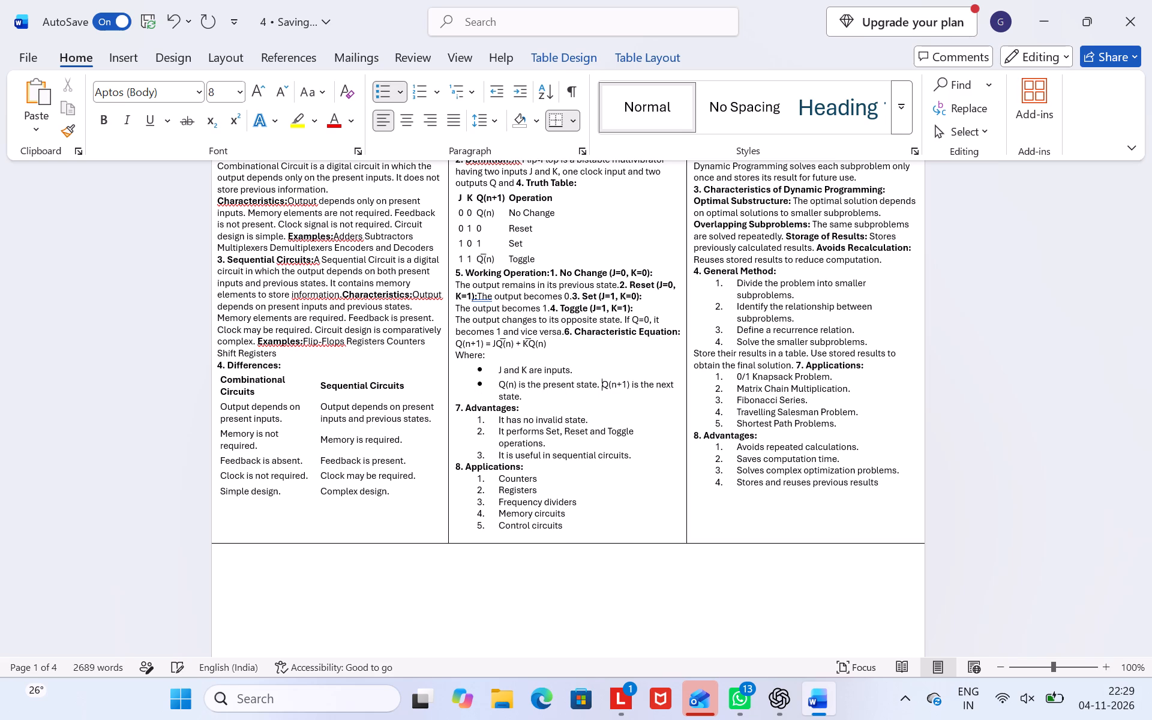
# Merge the combined Q(n) and Q(n+1) bullet into the end of the "J and K are inputs." bullet.
pyautogui.press('Left')
pyautogui.press('Left')
pyautogui.press('Left')
pyautogui.press('Left')
pyautogui.press('Left')
pyautogui.press('Left')
pyautogui.press('Left')
pyautogui.press('Left')
pyautogui.press('Left')
pyautogui.press('Left')
pyautogui.press('Left')
pyautogui.press('Left')
pyautogui.press('Left')
pyautogui.press('Left')
pyautogui.press('Left')
pyautogui.press('Left')
pyautogui.press('Left')
pyautogui.press('Left')
pyautogui.press('Left')
pyautogui.press('Left')
pyautogui.press('Left')
pyautogui.press('Left')
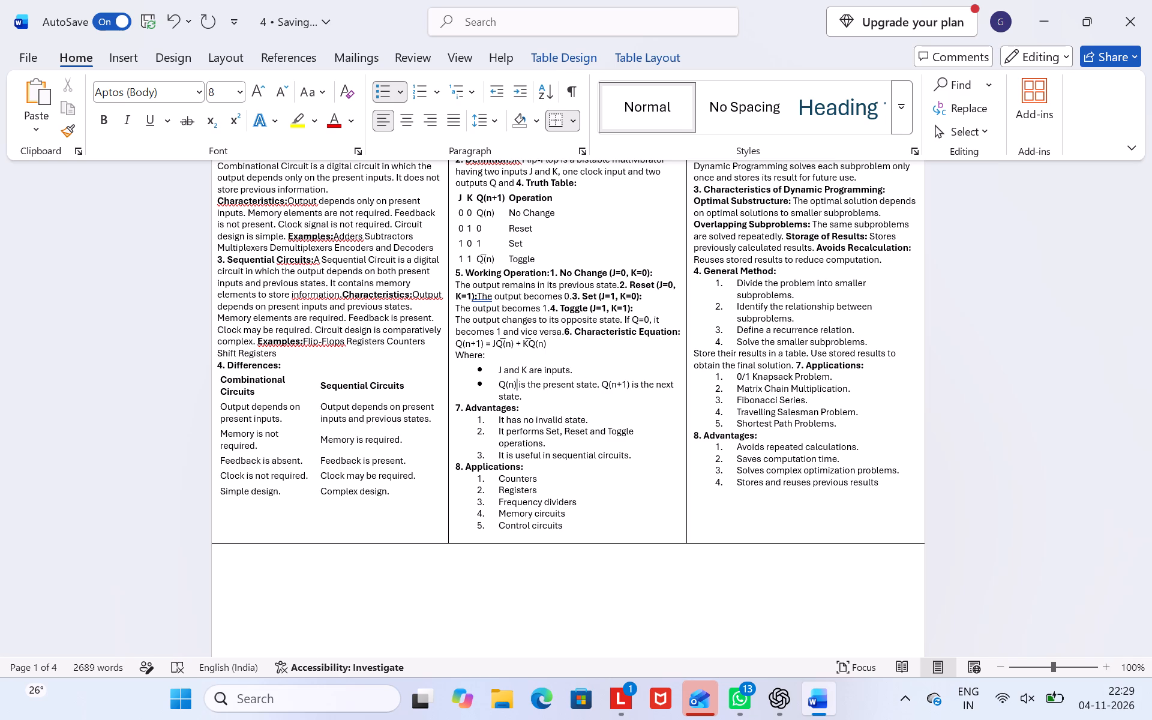
pyautogui.press('Left')
pyautogui.press('Left')
pyautogui.press('Left')
pyautogui.press('Left')
pyautogui.press('BackSpace')
pyautogui.press('BackSpace')
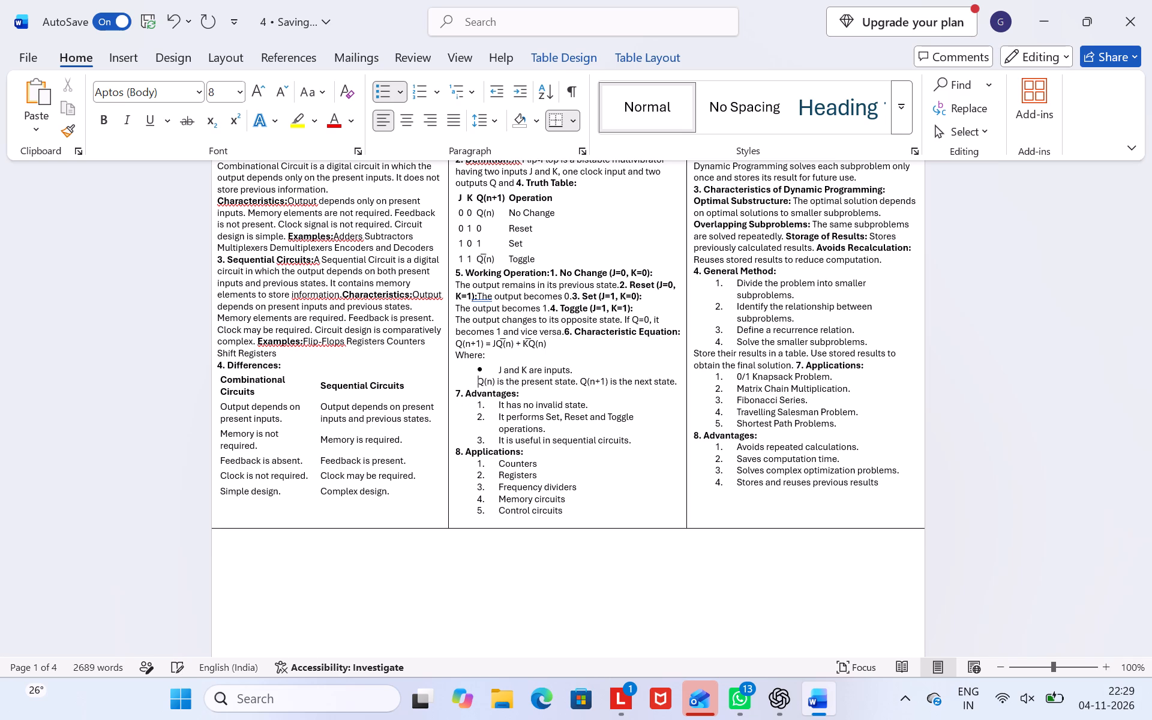
pyautogui.press('BackSpace')
pyautogui.press('BackSpace')
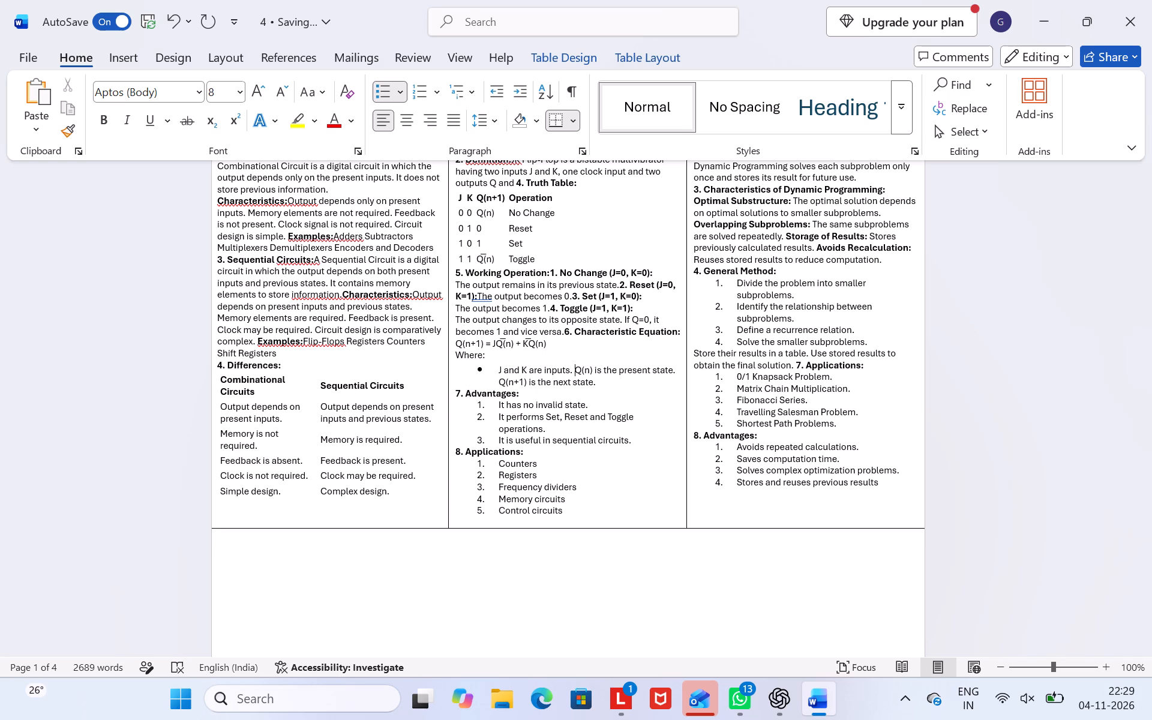
# Remove the bullet from the "J and K are inputs." line and run it on directly after "Where:" in the JK Flip-Flop answer.
pyautogui.press('Left')
pyautogui.press('Left')
pyautogui.press('Left')
pyautogui.press('Left')
pyautogui.press('Left')
pyautogui.press('Left')
pyautogui.press('Left')
pyautogui.press('Left')
pyautogui.press('Left')
pyautogui.press('Left')
pyautogui.press('Left')
pyautogui.press('Left')
pyautogui.press('Left')
pyautogui.press('Left')
pyautogui.press('Left')
pyautogui.press('Left')
pyautogui.press('Left')
pyautogui.press('Left')
pyautogui.press('Left')
pyautogui.press('Left')
pyautogui.press('Down')
pyautogui.press('BackSpace')
pyautogui.press('BackSpace')
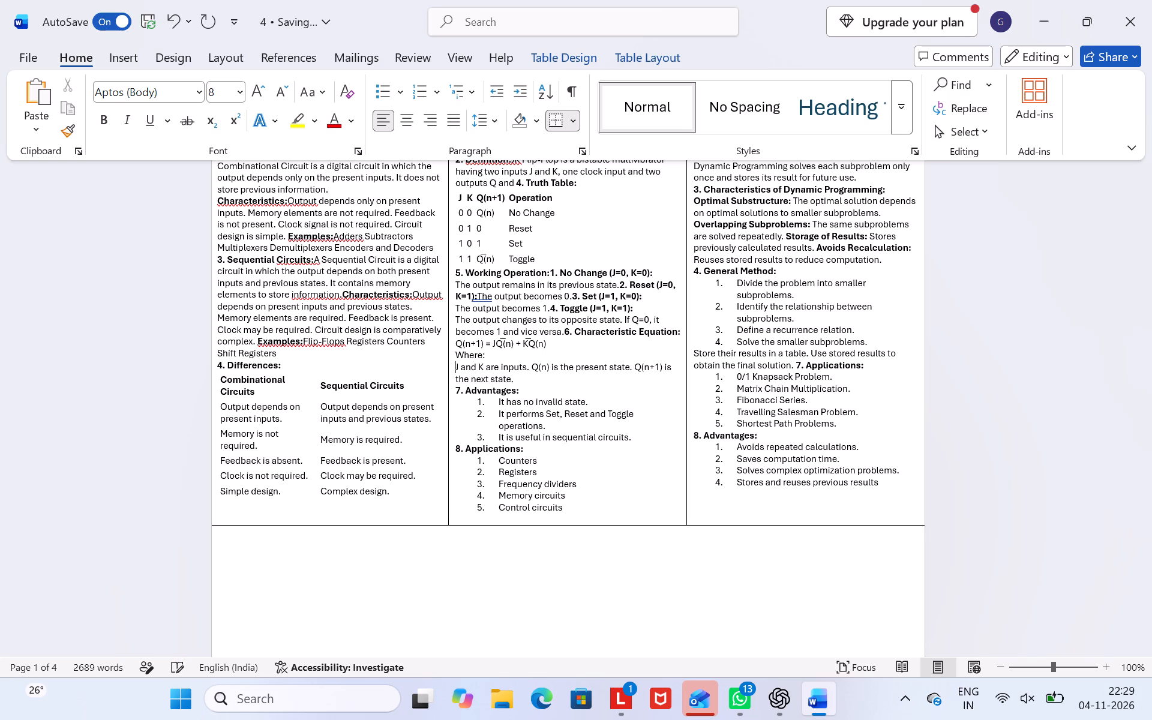
pyautogui.press('BackSpace')
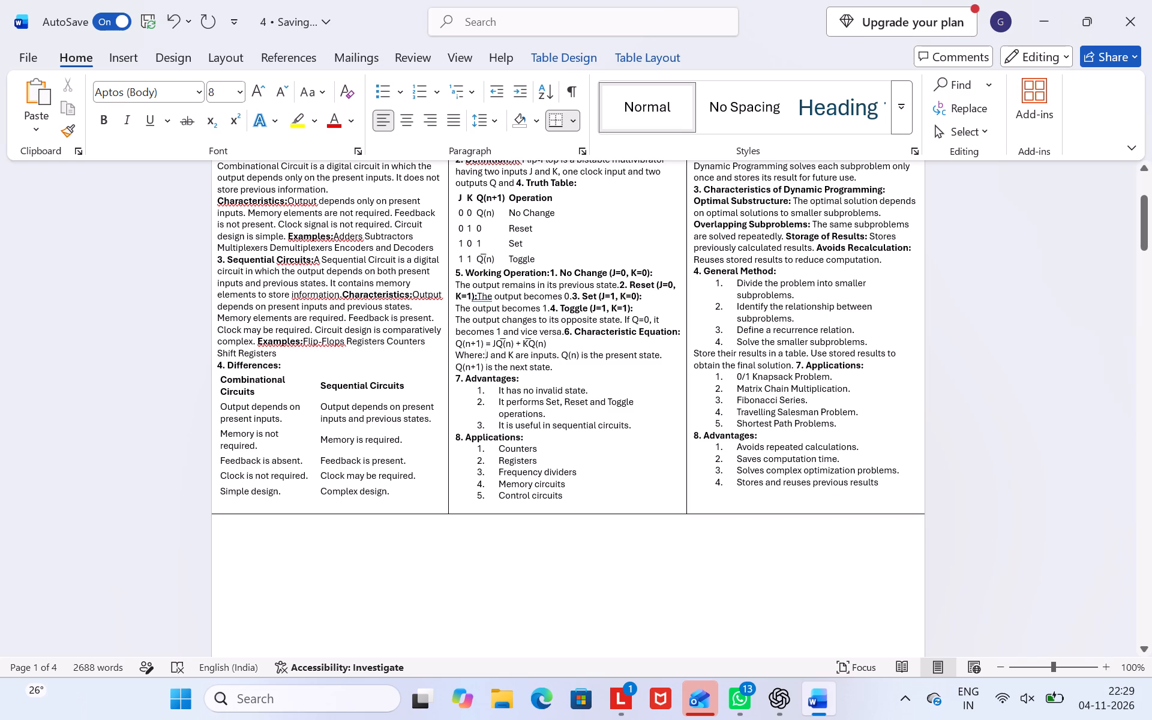
# Merge the "Control circuits" application into the end of the "Memory circuits" item, numbering it inline as "5.".
pyautogui.click(493, 425)
pyautogui.scroll(-1, 506, 444)
pyautogui.click(491, 301)
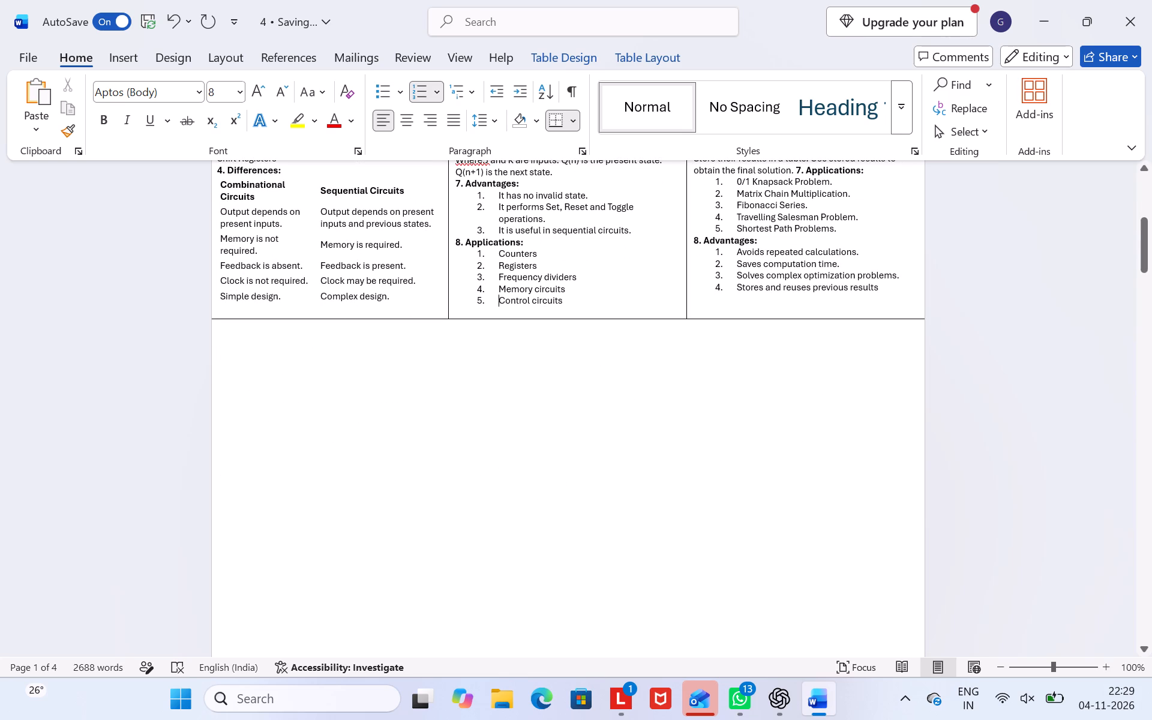
pyautogui.press('BackSpace')
pyautogui.press('BackSpace')
pyautogui.press('BackSpace')
pyautogui.press('BackSpace')
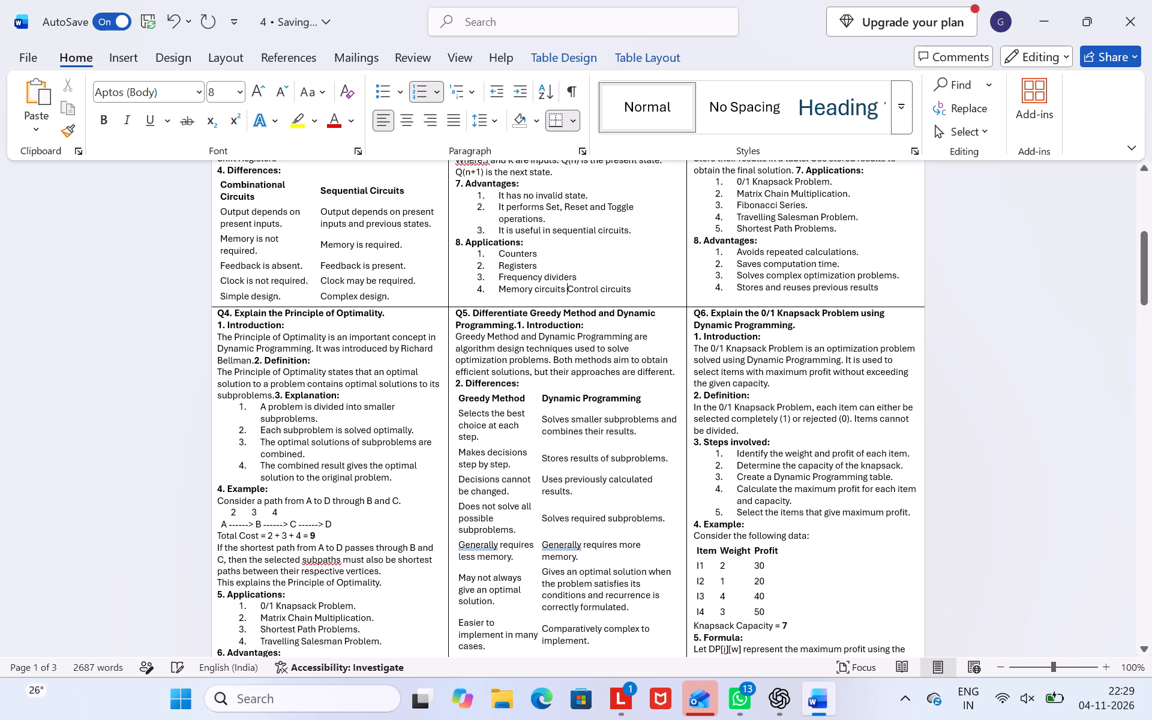
pyautogui.press(',')
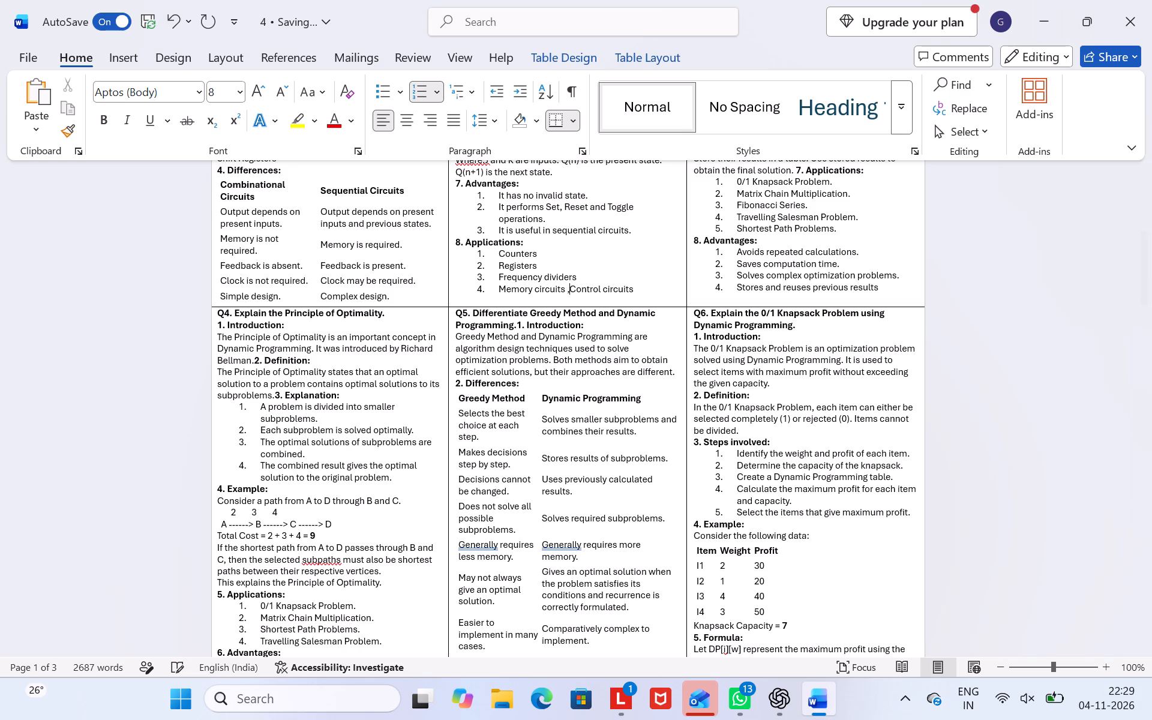
pyautogui.press('BackSpace')
pyautogui.write('5.')
pyautogui.scroll(2, 590, 281)
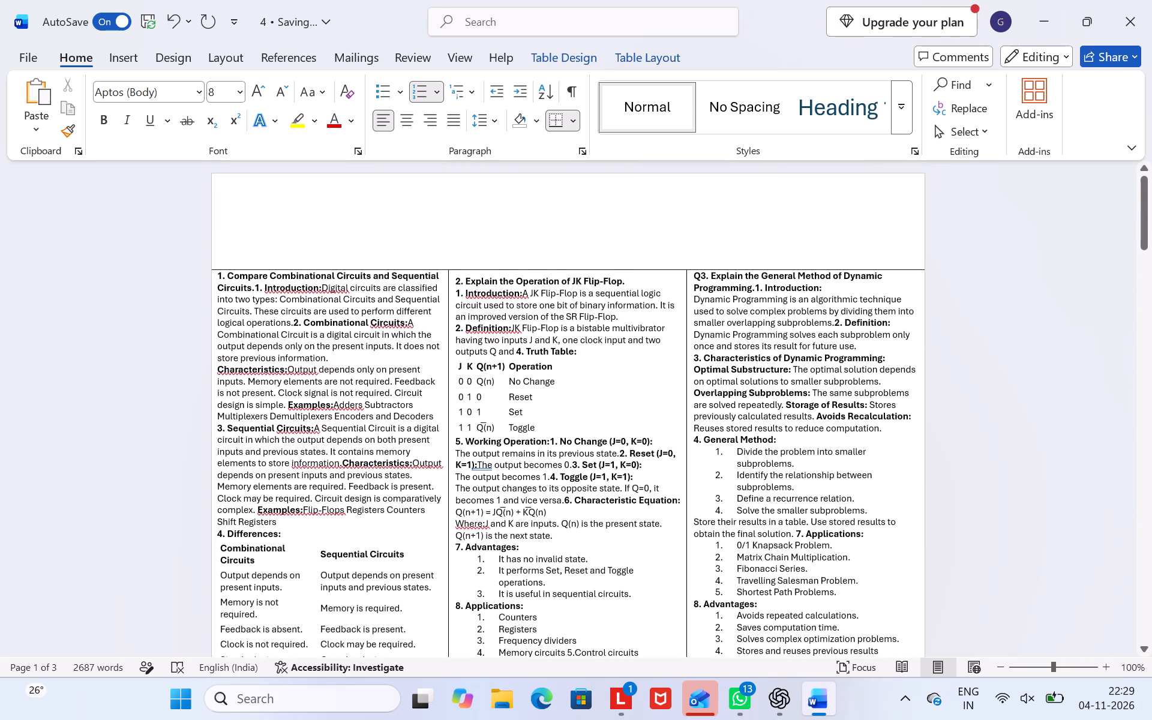
pyautogui.scroll(-1, 590, 281)
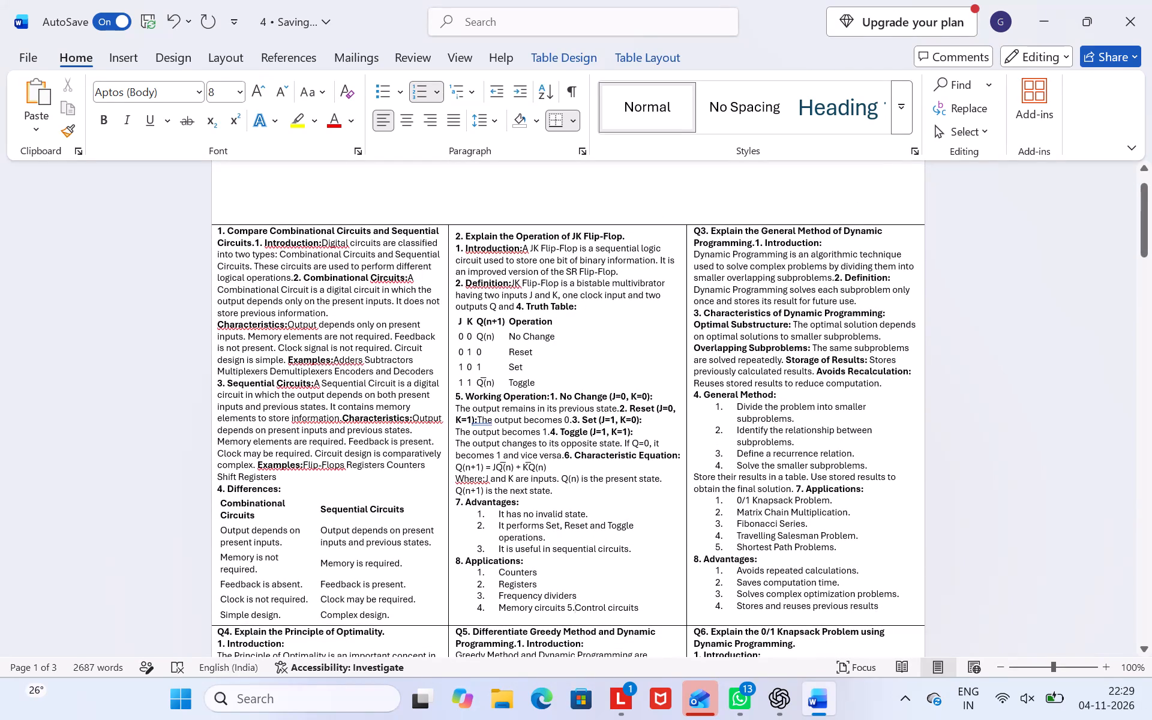
pyautogui.moveTo(884, 607); pyautogui.dragTo(696, 245)
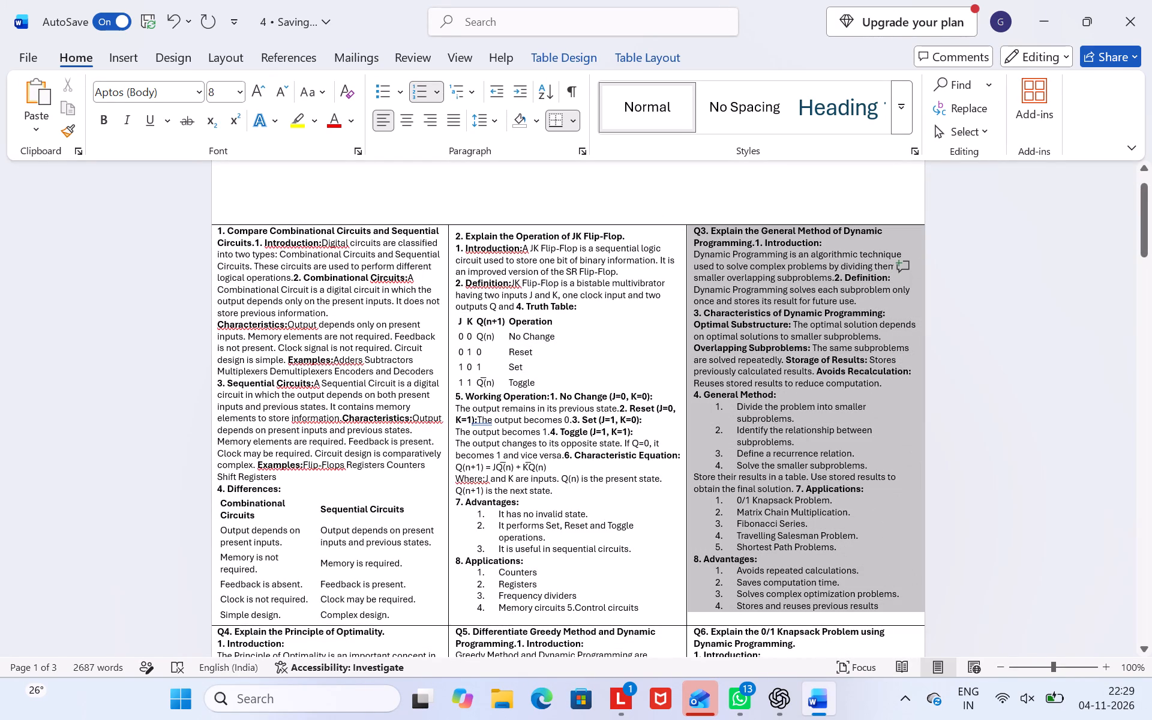
pyautogui.moveTo(696, 245); pyautogui.dragTo(739, 309)
pyautogui.click(739, 309)
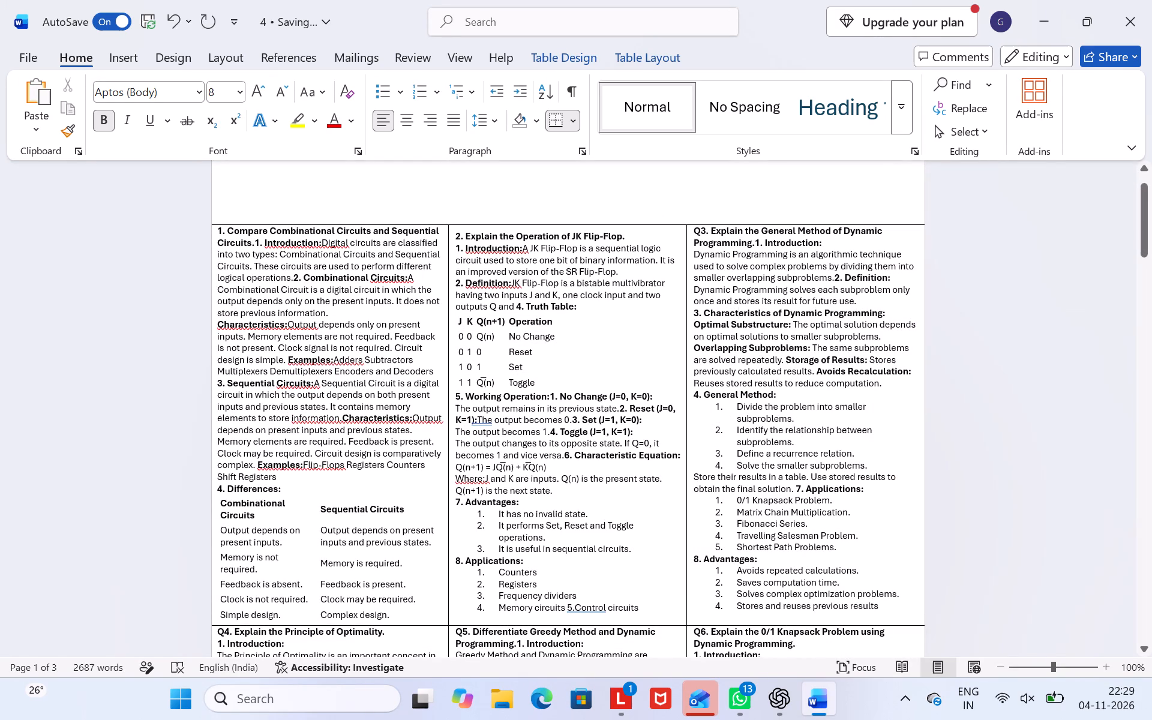
pyautogui.moveTo(883, 605); pyautogui.dragTo(745, 320)
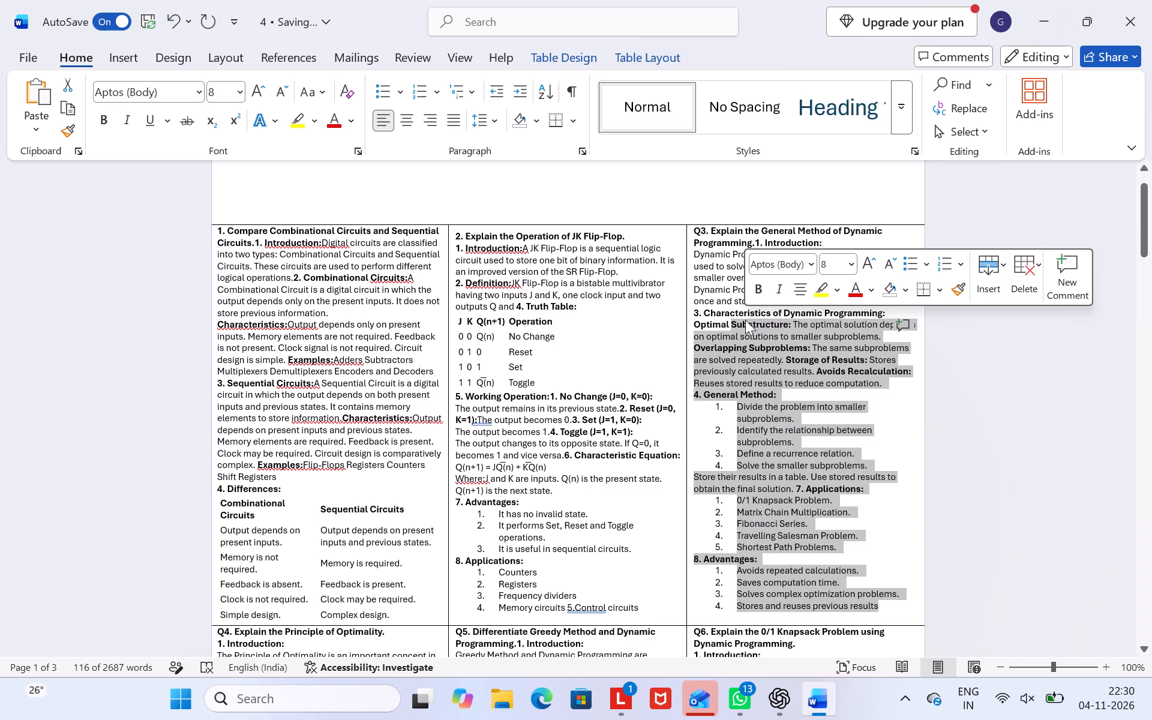
pyautogui.press('BackSpace')
pyautogui.moveTo(739, 333); pyautogui.dragTo(716, 259)
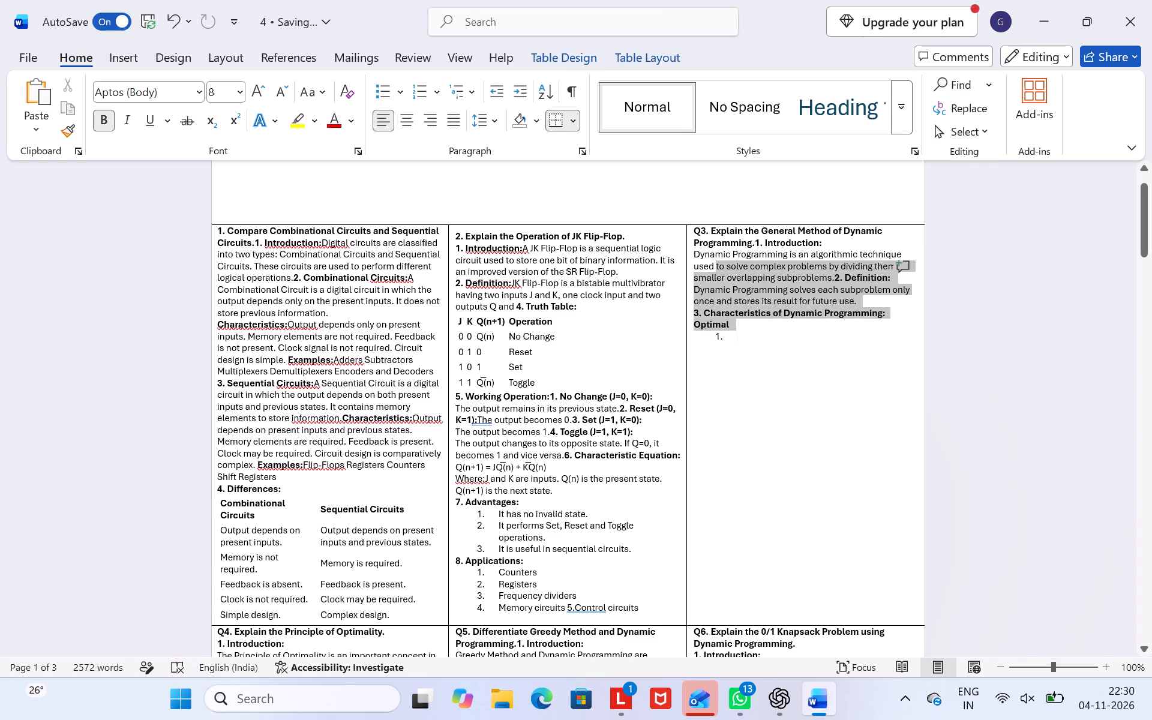
pyautogui.moveTo(716, 259); pyautogui.dragTo(693, 233)
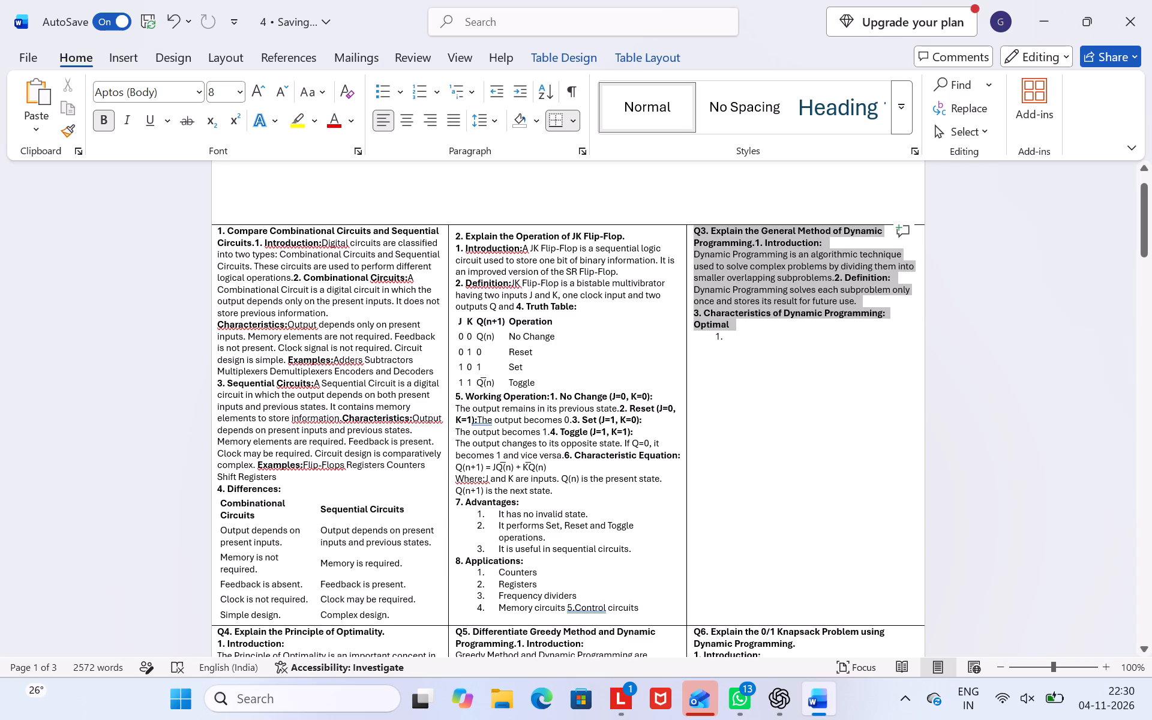
pyautogui.moveTo(693, 233); pyautogui.dragTo(694, 235)
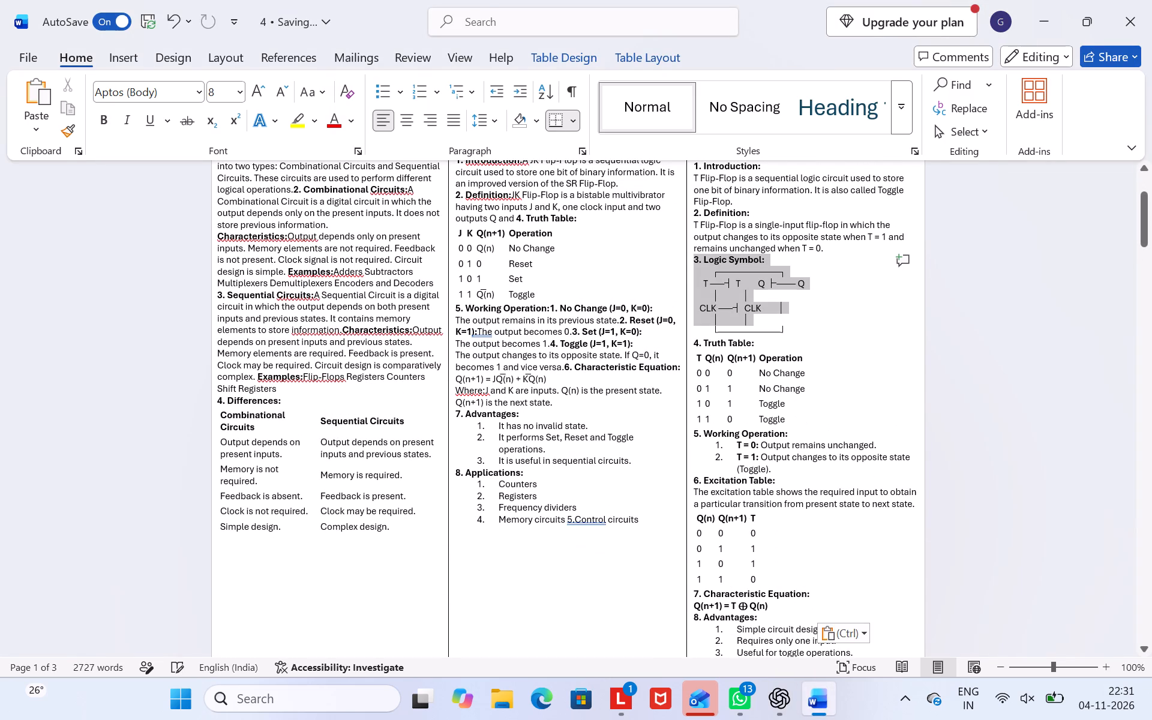
pyautogui.moveTo(691, 262); pyautogui.dragTo(691, 262)
pyautogui.press('BackSpace')
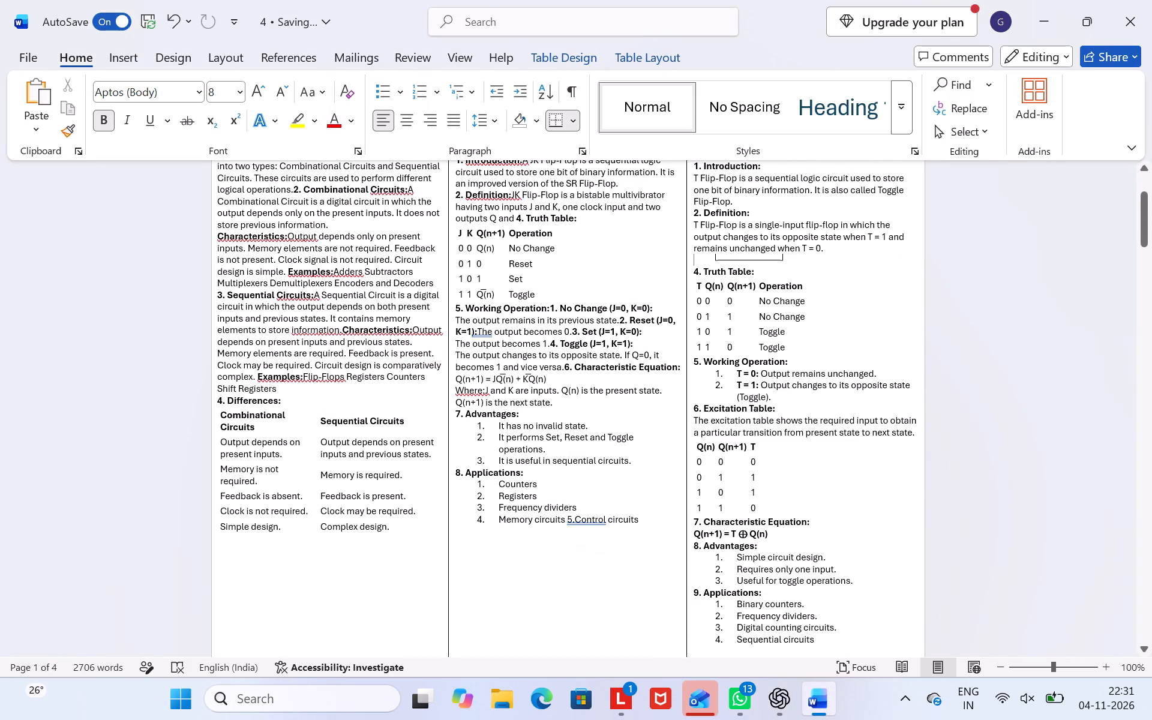
pyautogui.moveTo(802, 266); pyautogui.dragTo(840, 285)
pyautogui.click(840, 285)
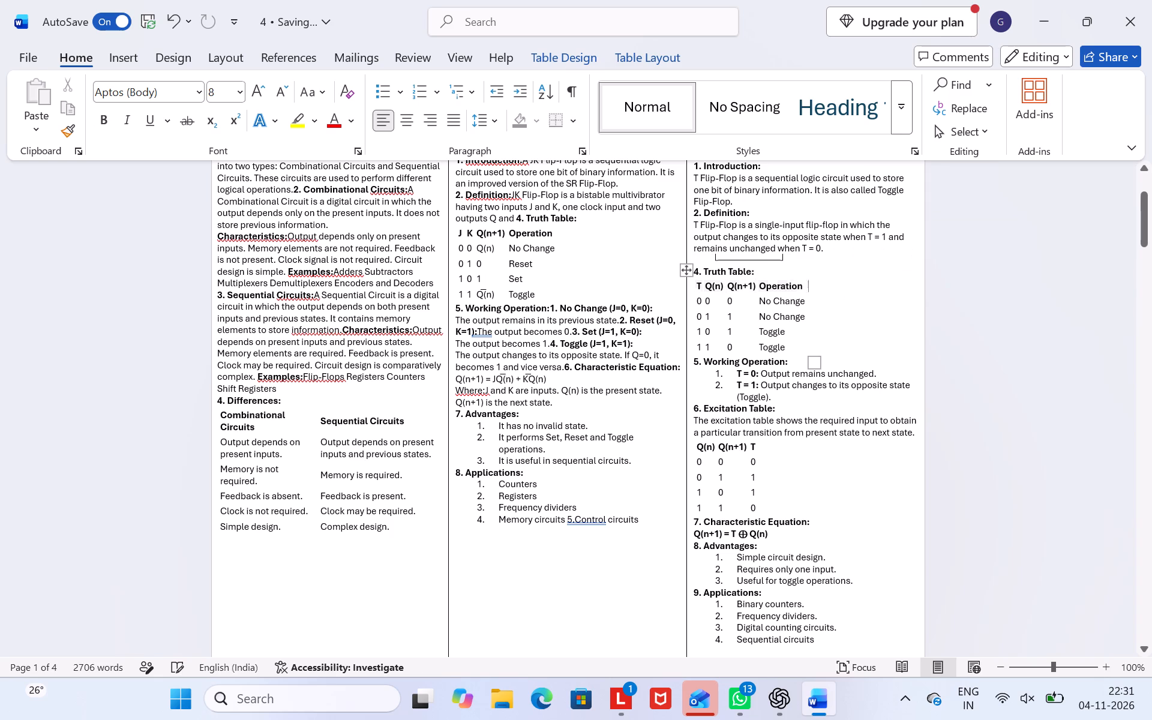
pyautogui.moveTo(789, 262); pyautogui.dragTo(718, 259)
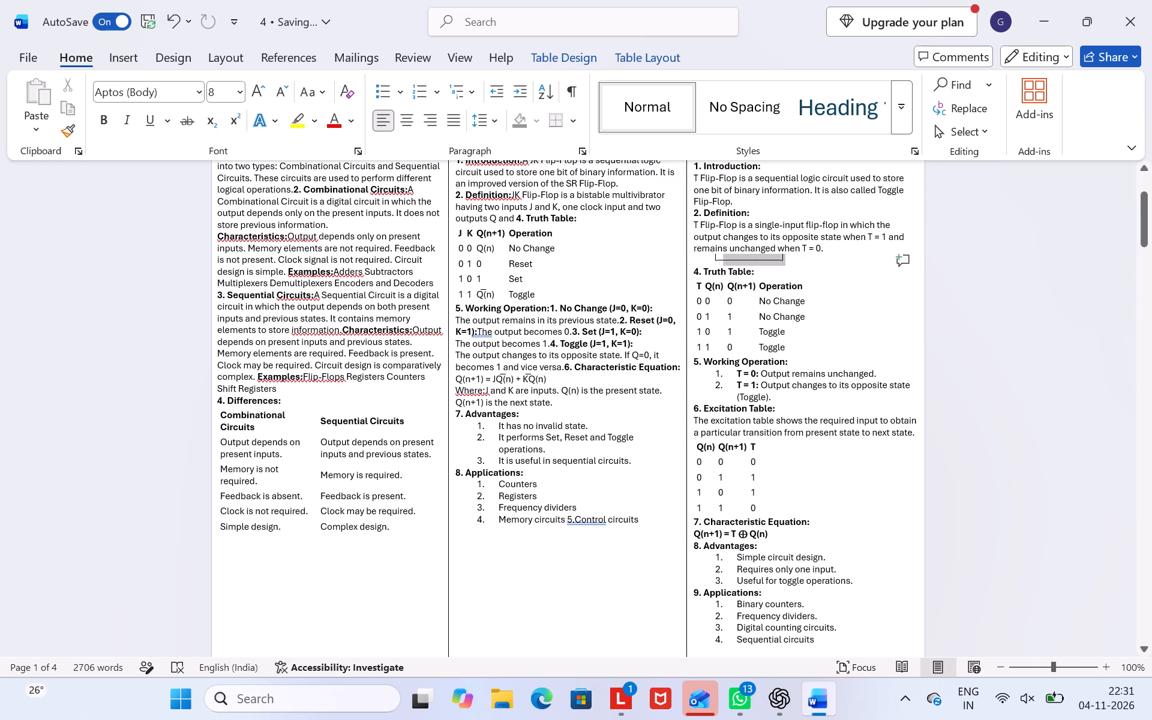
pyautogui.moveTo(718, 259); pyautogui.dragTo(708, 259)
pyautogui.press('BackSpace')
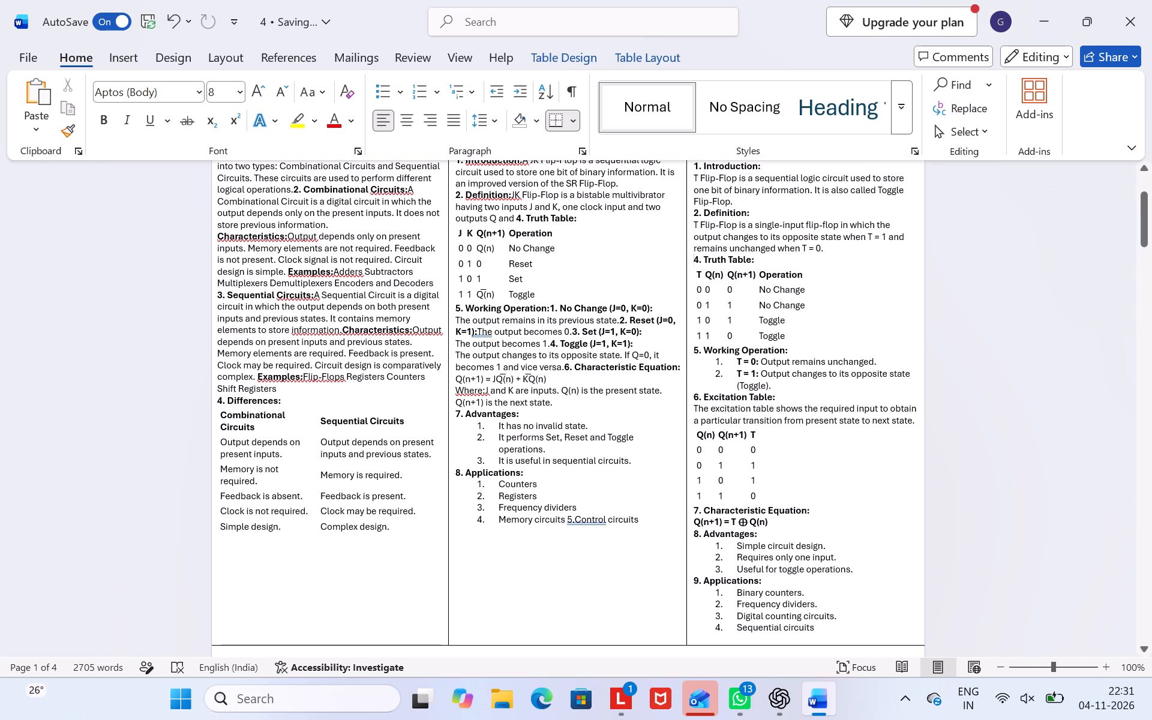
# Join the "1. Introduction:" heading onto the end of the question 3 T Flip-Flop title line.
pyautogui.scroll(-1, 731, 413)
pyautogui.scroll(1, 731, 413)
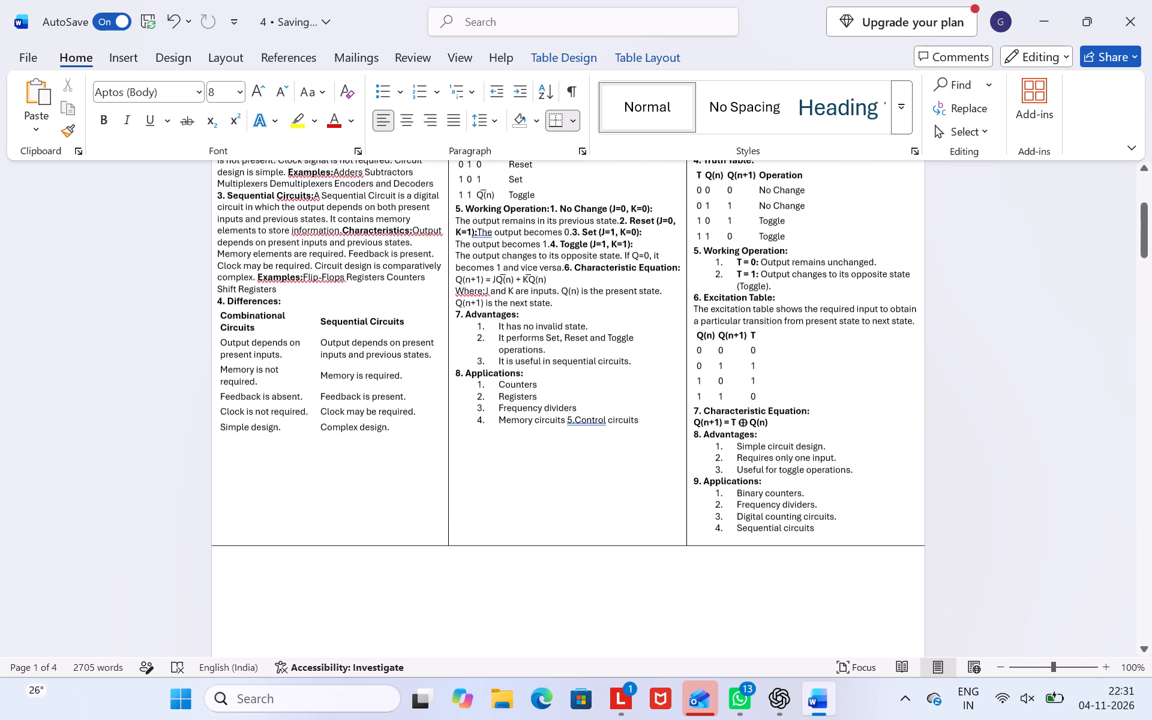
pyautogui.scroll(2, 731, 413)
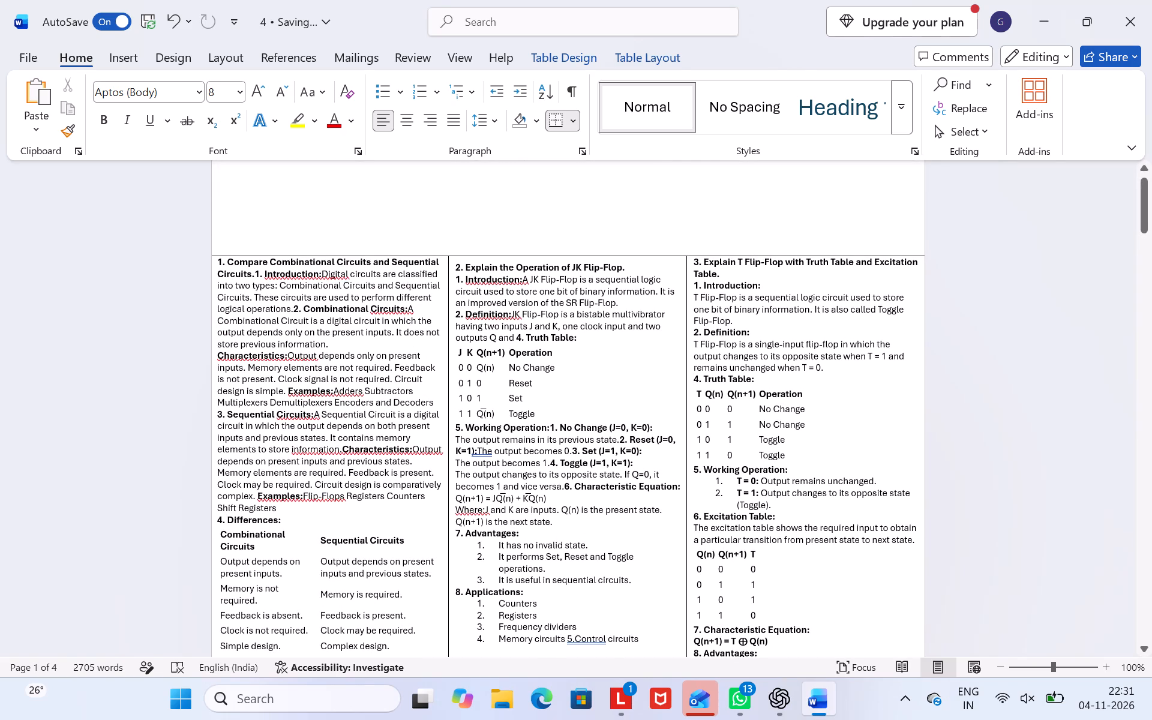
pyautogui.click(696, 281)
pyautogui.press('Left')
pyautogui.press('Down')
pyautogui.press('Left')
pyautogui.press('Left')
pyautogui.press('Left')
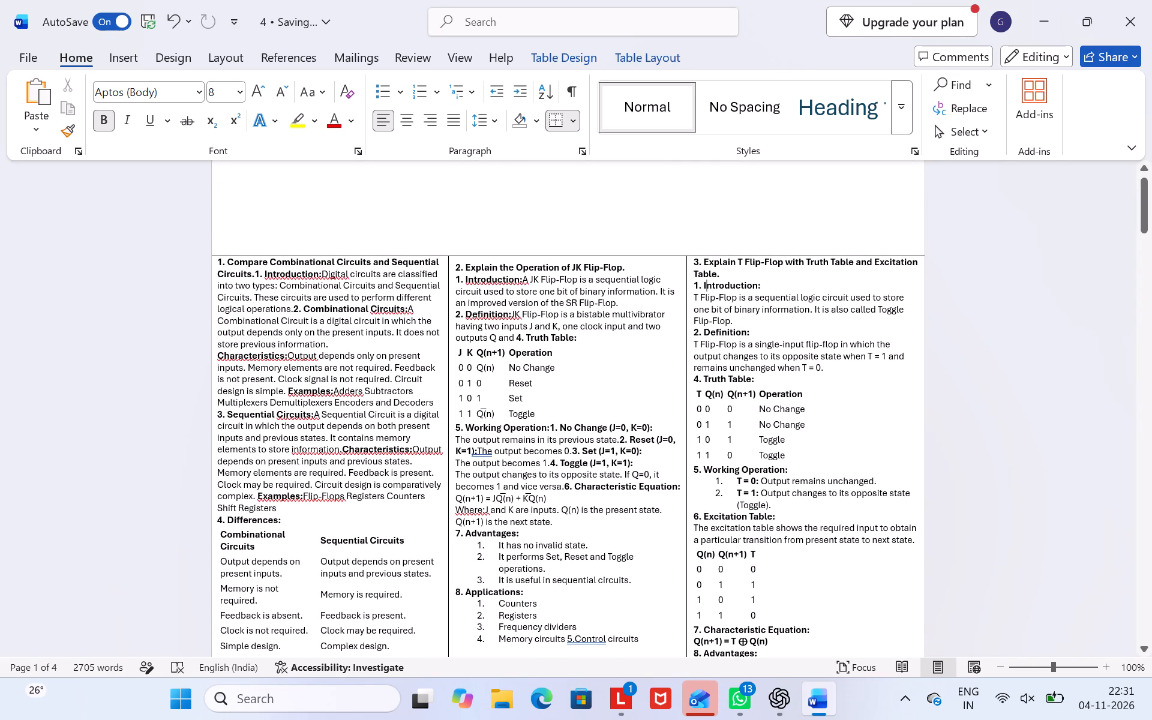
pyautogui.press('Left')
pyautogui.press('Left')
pyautogui.press('Left')
pyautogui.press('Left')
pyautogui.press('BackSpace')
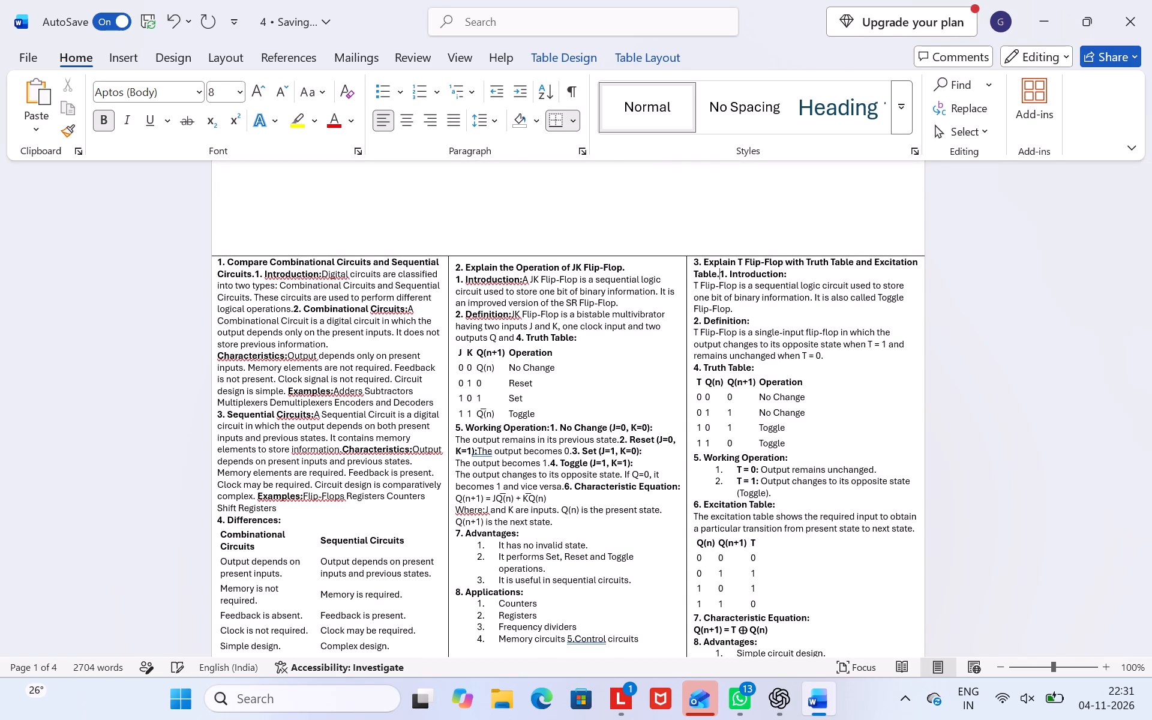
# Join the "2. Definition:" heading onto the end of the T Flip-Flop introduction paragraph.
pyautogui.press('Down')
pyautogui.press('Down')
pyautogui.press('Down')
pyautogui.press('Down')
pyautogui.press('Left')
pyautogui.press('Left')
pyautogui.press('Left')
pyautogui.press('Left')
pyautogui.press('Left')
pyautogui.press('Left')
pyautogui.press('Left')
pyautogui.press('BackSpace')
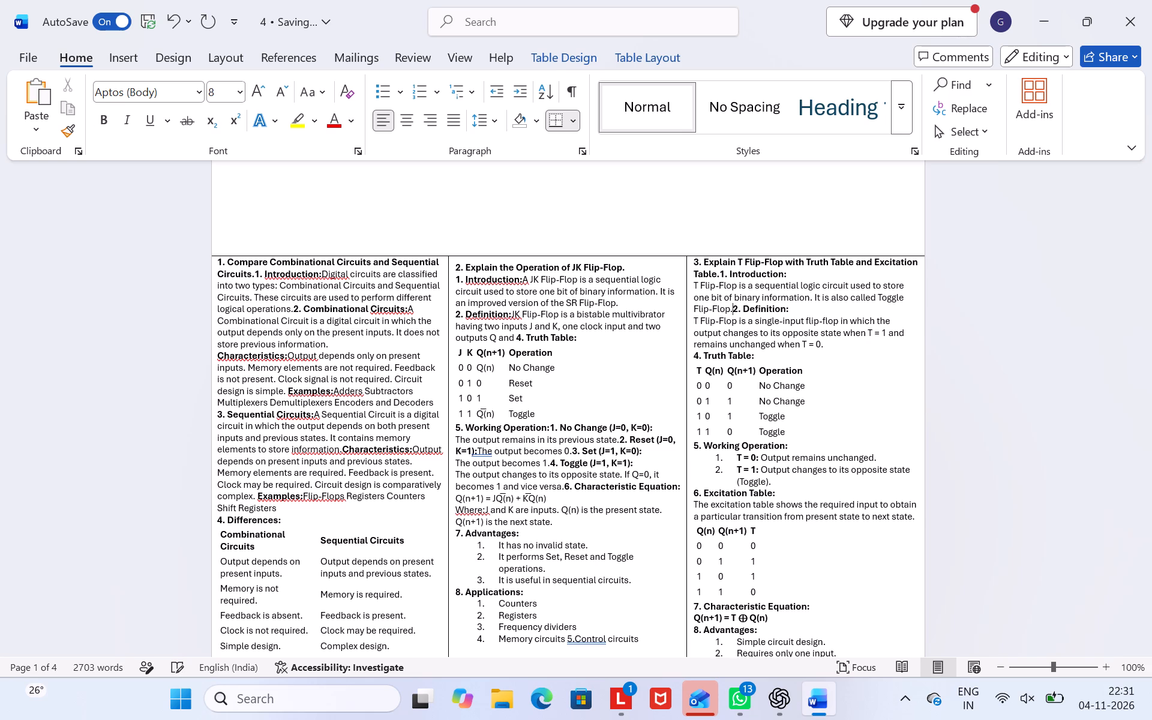
# Run the T Flip-Flop definition text directly after its "2. Definition:" heading on the same line.
pyautogui.press('Down')
pyautogui.press('Down')
pyautogui.press('Down')
pyautogui.press('Down')
pyautogui.press('Up')
pyautogui.press('Up')
pyautogui.press('Up')
pyautogui.press('Up')
pyautogui.press('Down')
pyautogui.press('Left')
pyautogui.press('Left')
pyautogui.press('Left')
pyautogui.press('Left')
pyautogui.press('Left')
pyautogui.press('Left')
pyautogui.press('Left')
pyautogui.press('Left')
pyautogui.press('Left')
pyautogui.press('Left')
pyautogui.press('BackSpace')
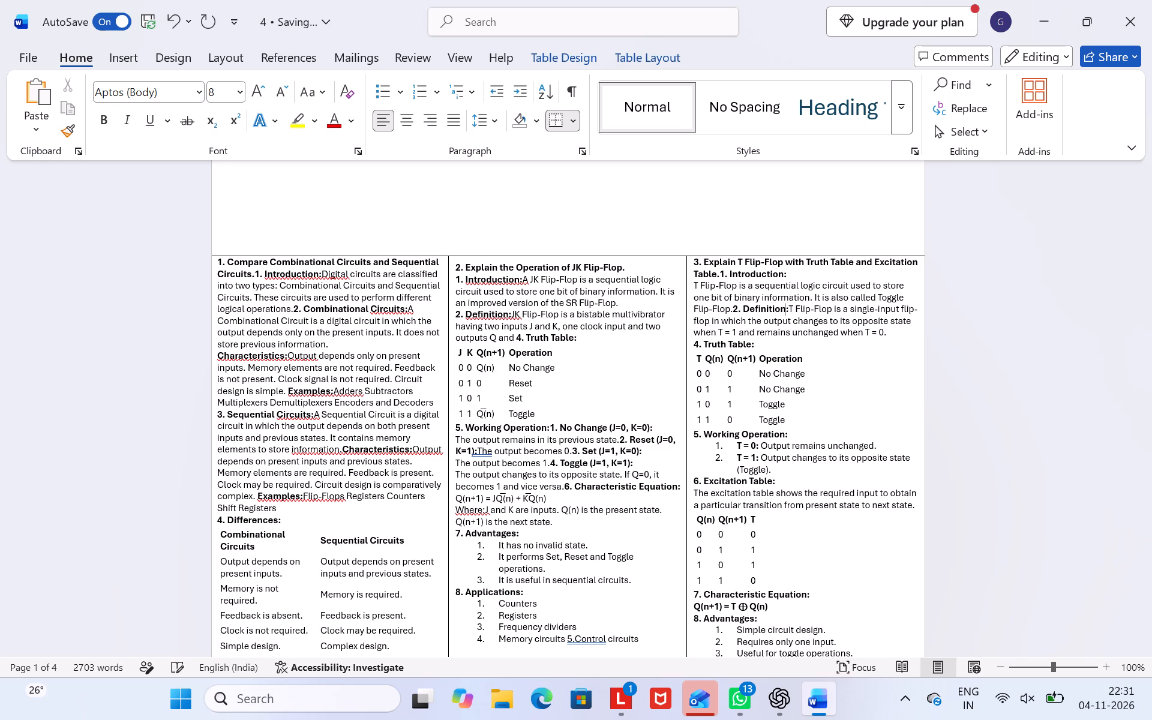
# Remove the numbering from the "T = 0" item and run it directly after the "5. Working Operation:" heading.
pyautogui.press('Down')
pyautogui.press('Down')
pyautogui.press('Down')
pyautogui.press('Down')
pyautogui.press('Down')
pyautogui.press('Down')
pyautogui.press('Down')
pyautogui.press('Down')
pyautogui.press('Down')
pyautogui.press('Down')
pyautogui.press('Down')
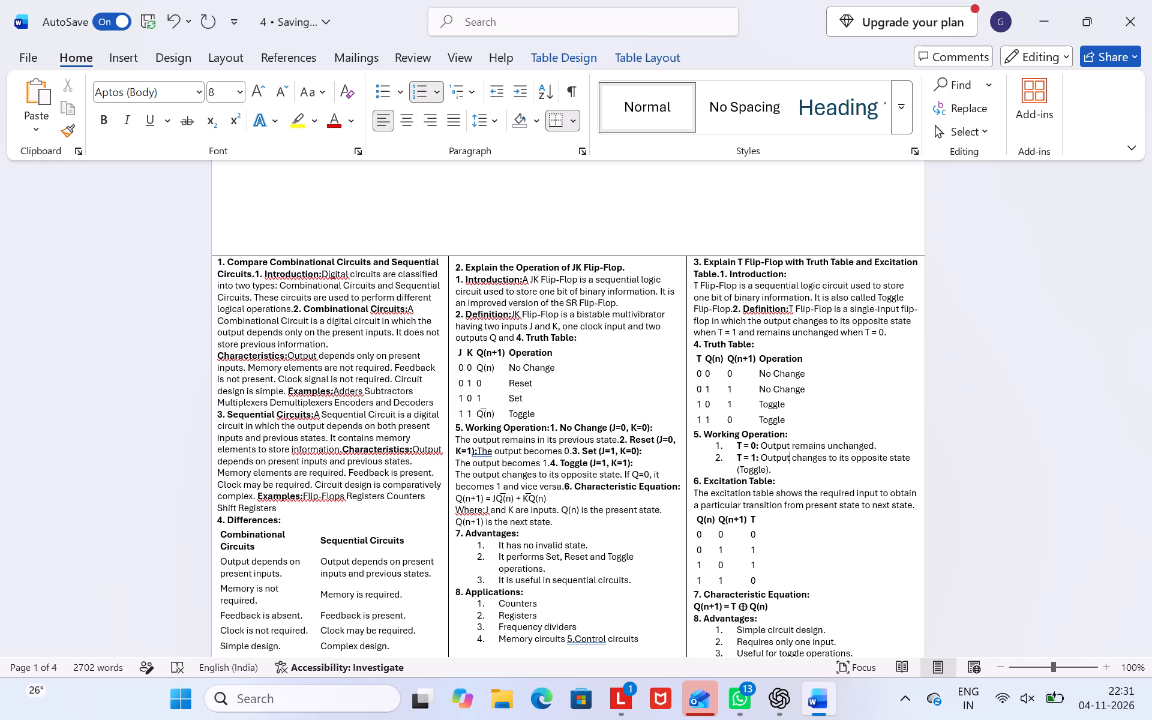
pyautogui.press('Down')
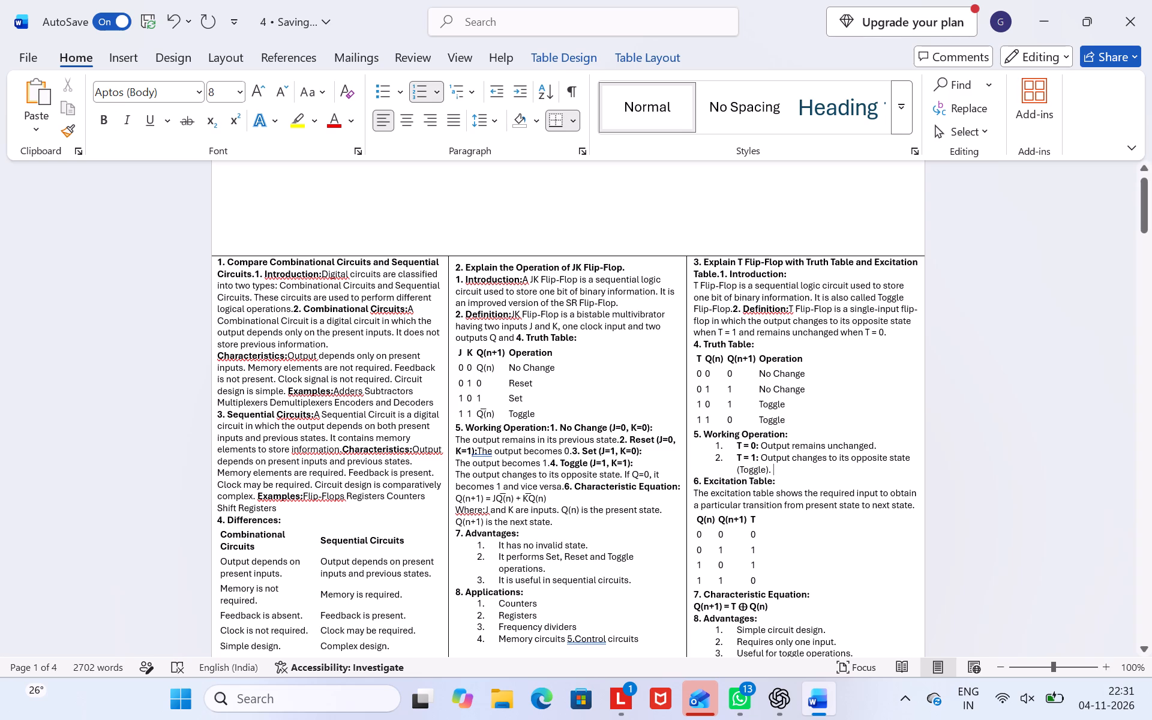
pyautogui.click(730, 442)
pyautogui.press('BackSpace')
pyautogui.press('BackSpace')
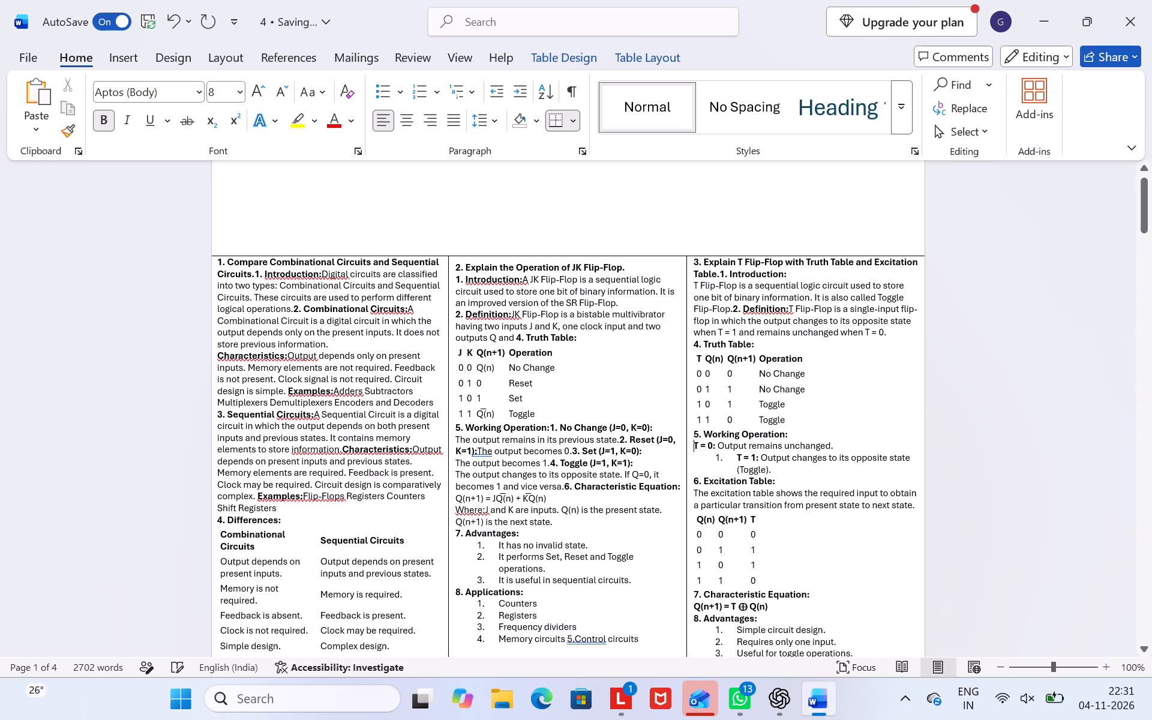
pyautogui.press('BackSpace')
# Remove the numbering from the "T = 1" item and join it to the end of the "T = 0" text.
pyautogui.press('Down')
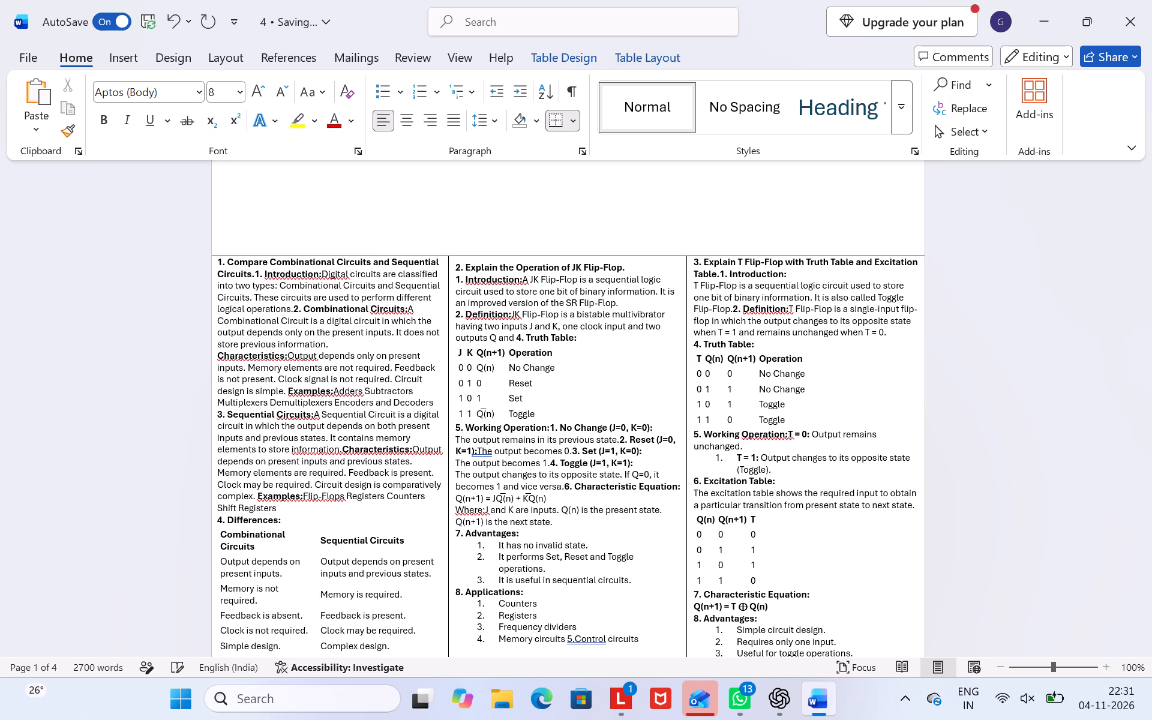
pyautogui.press('Down')
pyautogui.press('Left')
pyautogui.press('Left')
pyautogui.press('Left')
pyautogui.press('Left')
pyautogui.press('Left')
pyautogui.press('Left')
pyautogui.press('Left')
pyautogui.press('Left')
pyautogui.press('Left')
pyautogui.press('Left')
pyautogui.press('Left')
pyautogui.press('Left')
pyautogui.press('Left')
pyautogui.press('BackSpace')
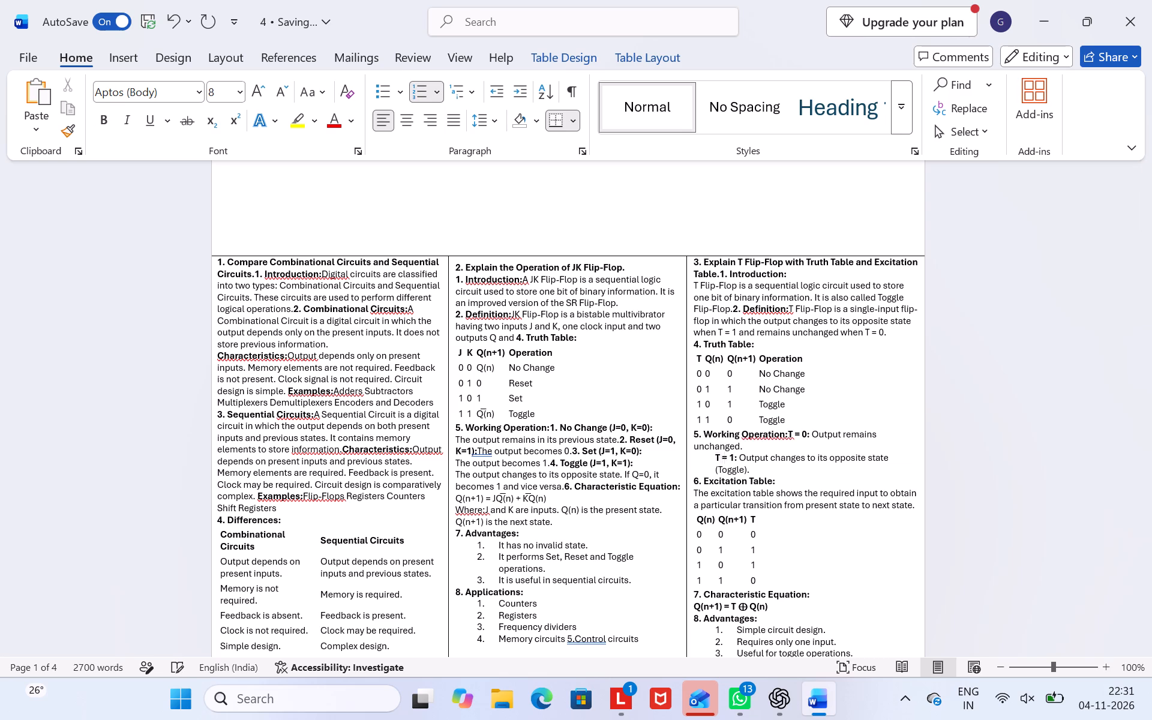
pyautogui.press('BackSpace')
pyautogui.press('BackSpace')
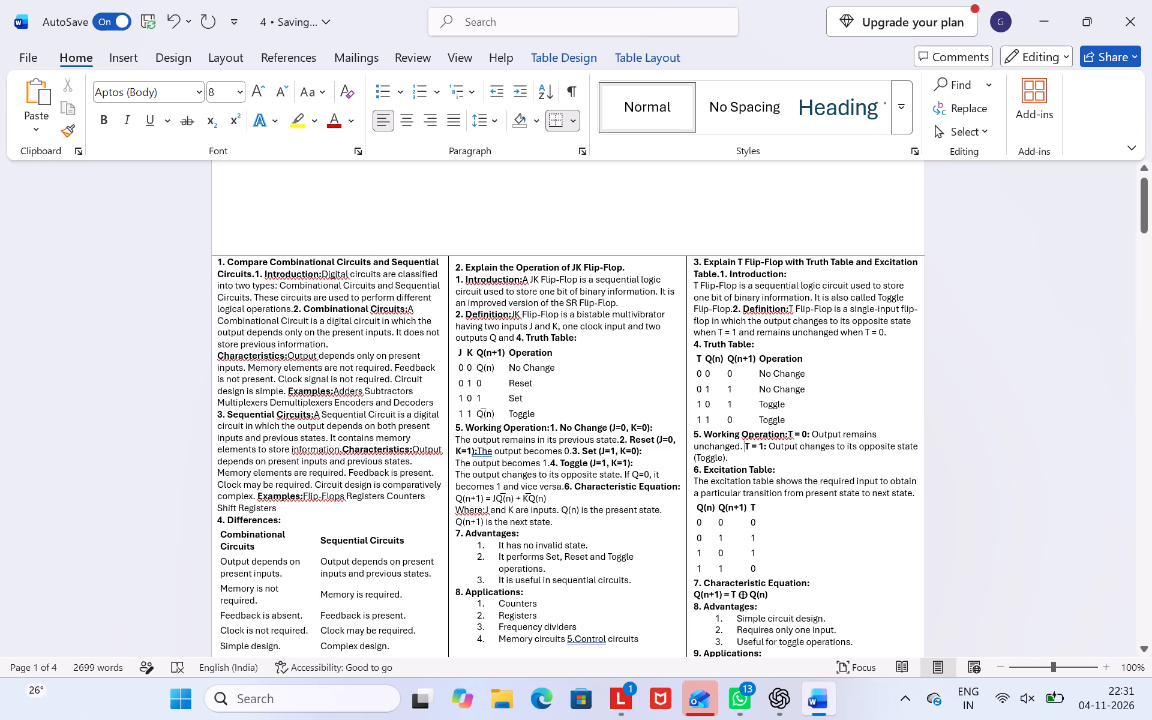
# Join the "6. Excitation Table:" heading onto the end of the T Flip-Flop working operation text.
pyautogui.click(695, 470)
pyautogui.press('BackSpace')
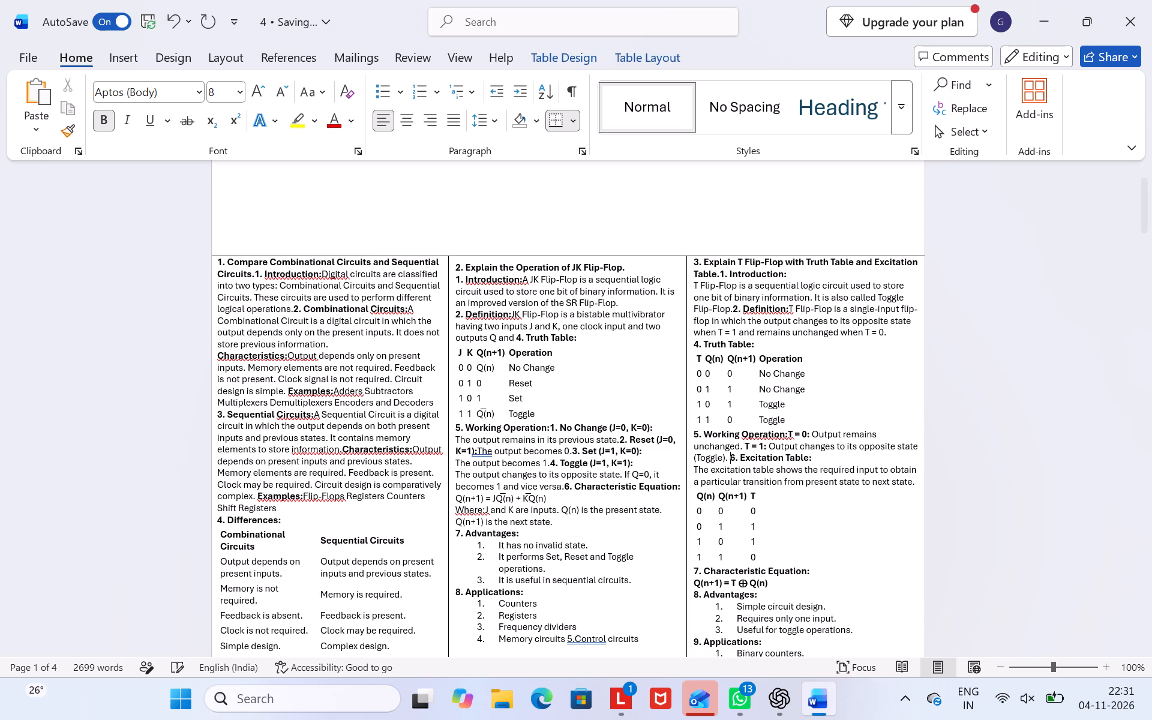
# Merge the third T Flip-Flop advantage, "Useful for toggle operations.", into the end of the second list item.
pyautogui.scroll(-1, 727, 571)
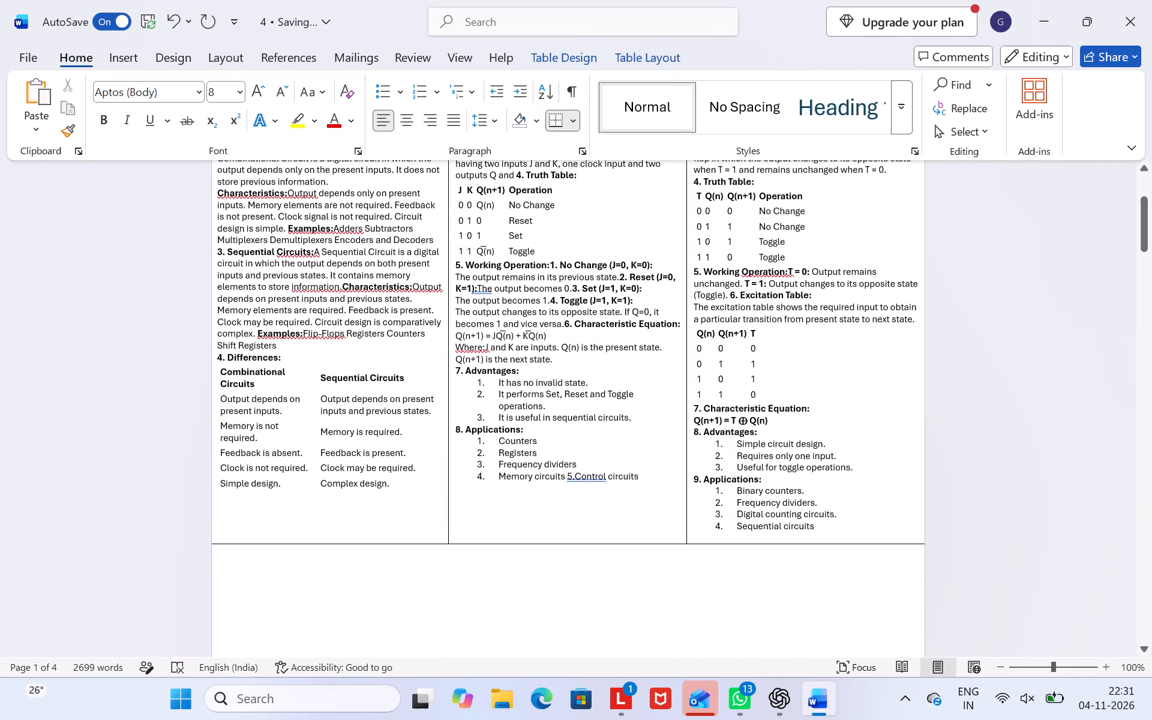
pyautogui.click(726, 465)
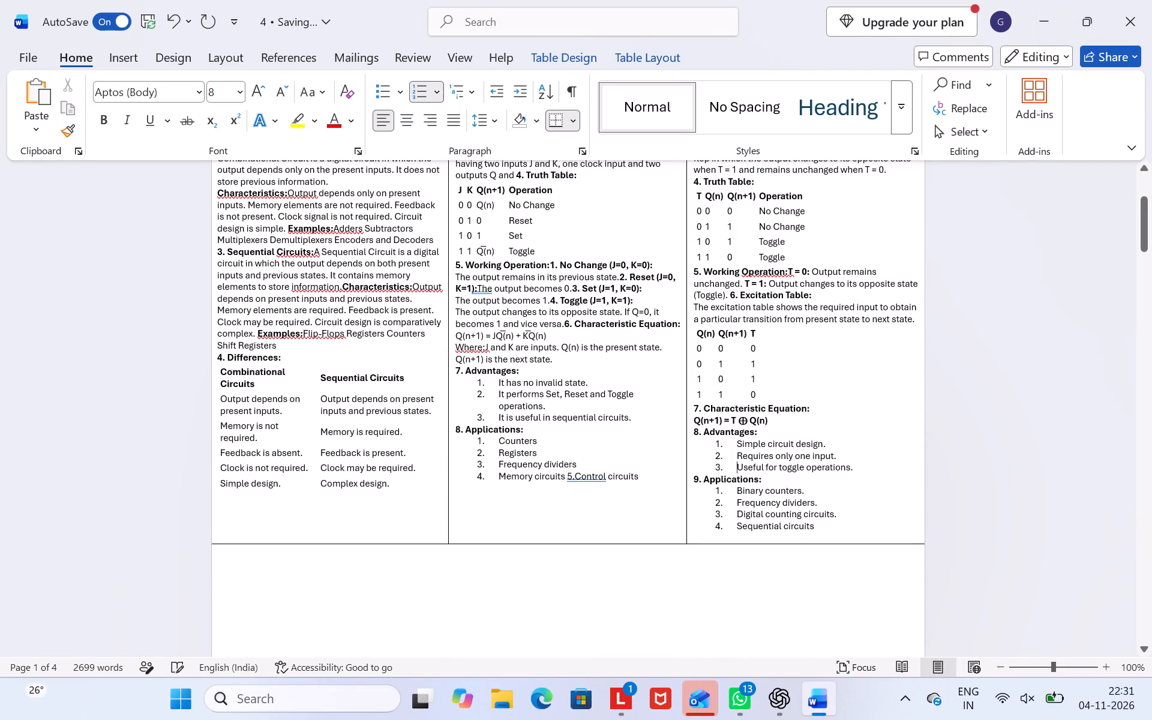
pyautogui.press('BackSpace')
pyautogui.press('BackSpace')
pyautogui.press('BackSpace')
pyautogui.press('BackSpace')
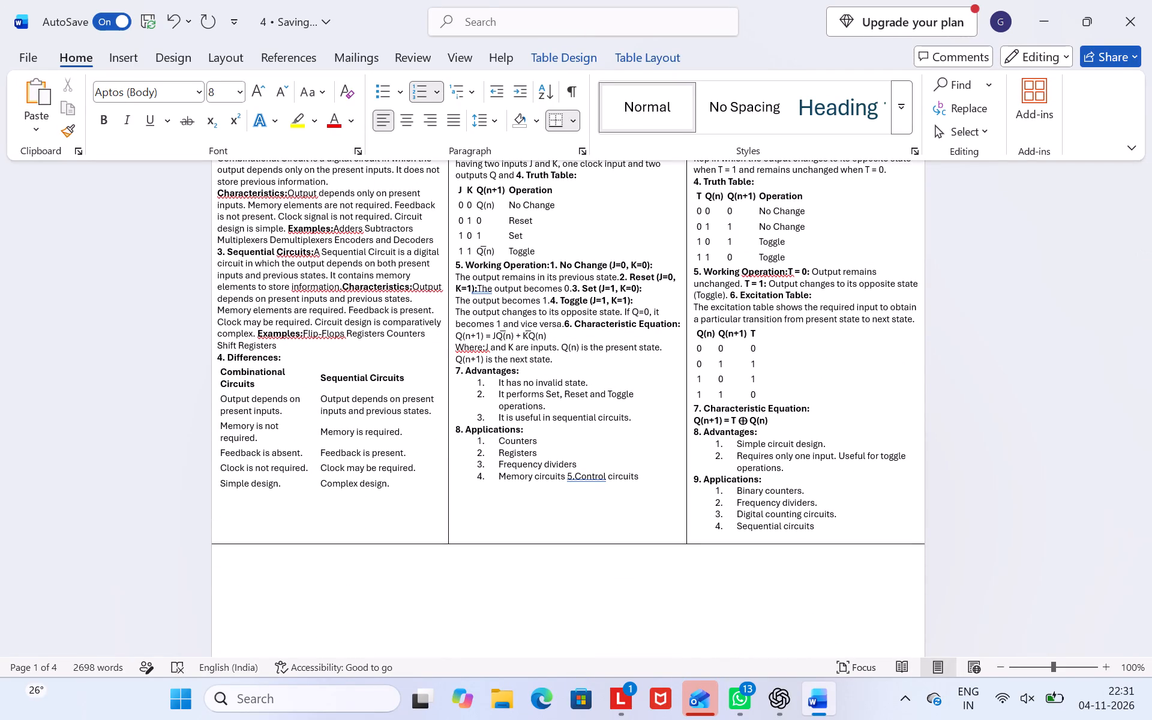
# Merge the "Requires only one input." advantage and the text following it into the first list item.
pyautogui.press('Left')
pyautogui.press('Left')
pyautogui.press('Left')
pyautogui.press('Left')
pyautogui.press('Left')
pyautogui.press('Left')
pyautogui.press('Left')
pyautogui.press('Left')
pyautogui.press('Left')
pyautogui.press('Left')
pyautogui.press('Left')
pyautogui.press('Left')
pyautogui.press('Left')
pyautogui.press('Left')
pyautogui.press('Left')
pyautogui.press('Left')
pyautogui.press('Left')
pyautogui.press('Left')
pyautogui.press('Left')
pyautogui.press('Left')
pyautogui.press('Left')
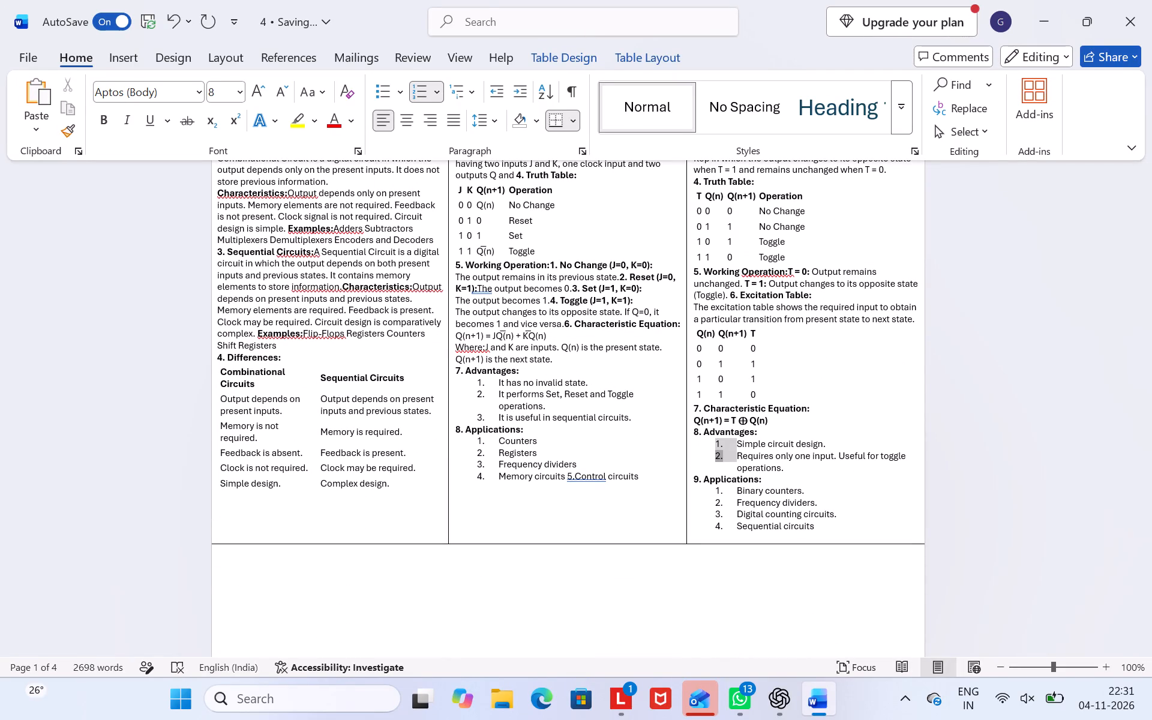
pyautogui.press('BackSpace')
pyautogui.press('BackSpace')
pyautogui.press('BackSpace')
# Remove the numbering from the combined advantages item and run it directly after the "8. Advantages:" heading.
pyautogui.press('Left')
pyautogui.press('Left')
pyautogui.press('Left')
pyautogui.press('Left')
pyautogui.press('Left')
pyautogui.press('Left')
pyautogui.press('Left')
pyautogui.press('Left')
pyautogui.press('Left')
pyautogui.press('Left')
pyautogui.press('Left')
pyautogui.press('Left')
pyautogui.press('Left')
pyautogui.press('Left')
pyautogui.press('Left')
pyautogui.press('Left')
pyautogui.press('Left')
pyautogui.press('Left')
pyautogui.press('Left')
pyautogui.press('Left')
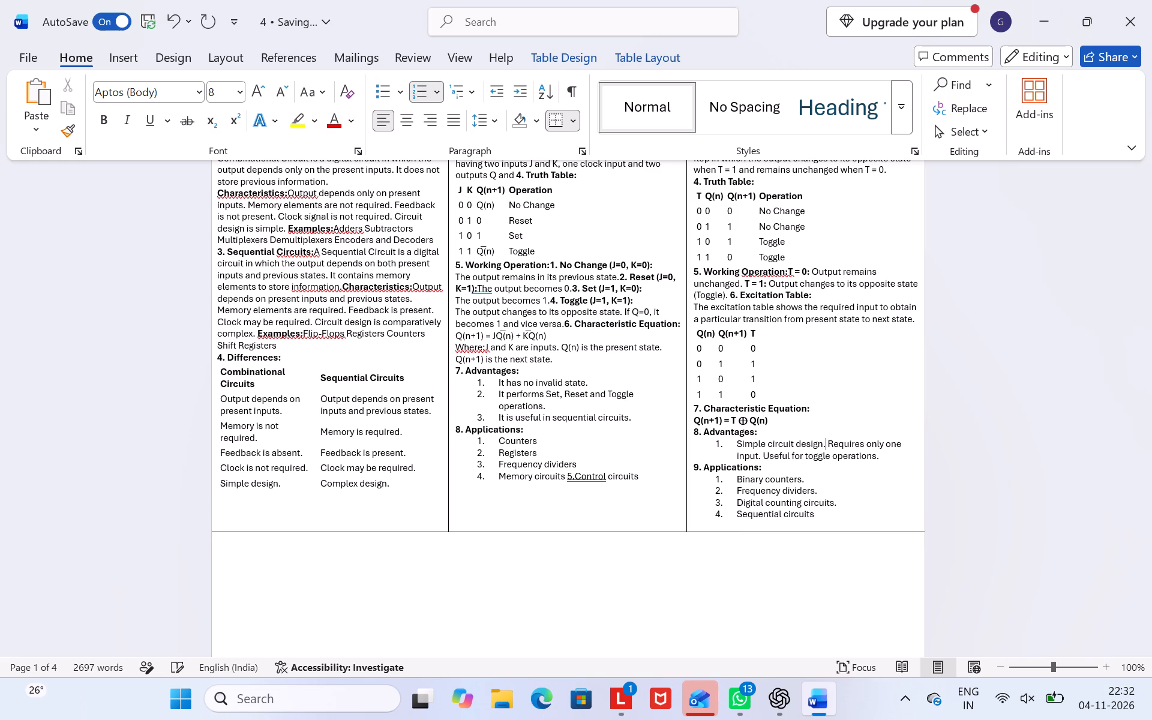
pyautogui.press('Left')
pyautogui.press('Left')
pyautogui.press('BackSpace')
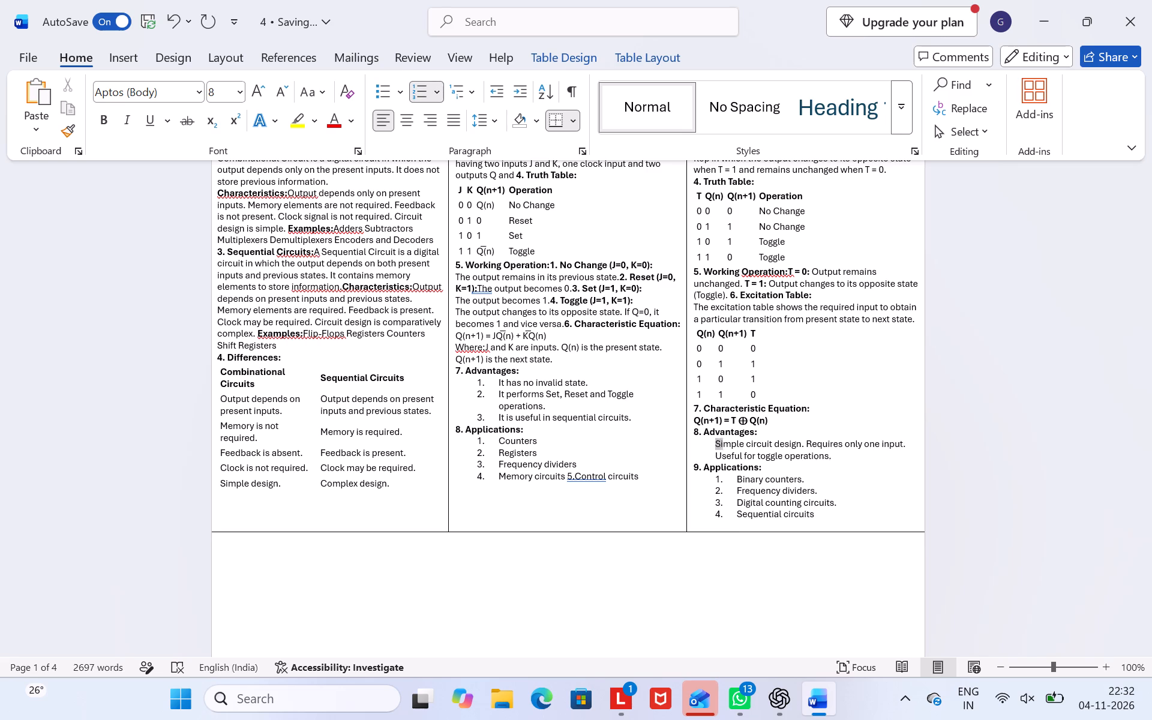
pyautogui.press('BackSpace')
pyautogui.press('BackSpace')
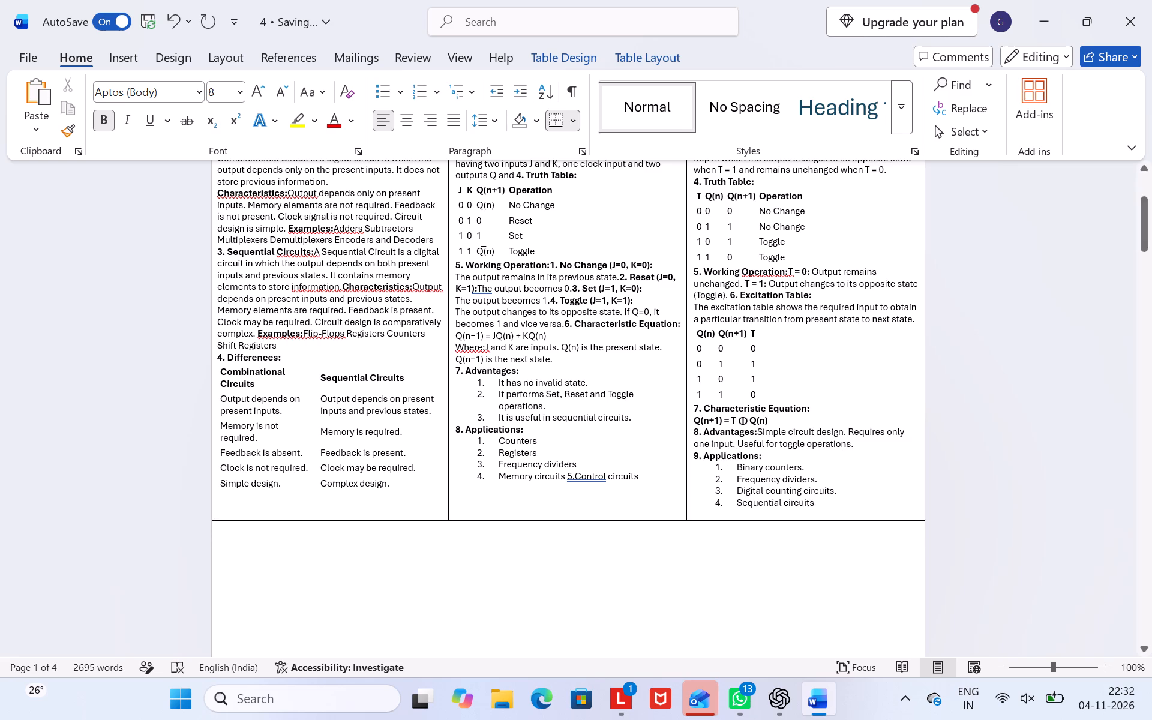
# Merge the "Digital counting circuits." application into the end of the "Frequency dividers." list item.
pyautogui.click(731, 494)
pyautogui.press('BackSpace')
pyautogui.press('BackSpace')
pyautogui.press('BackSpace')
pyautogui.press('BackSpace')
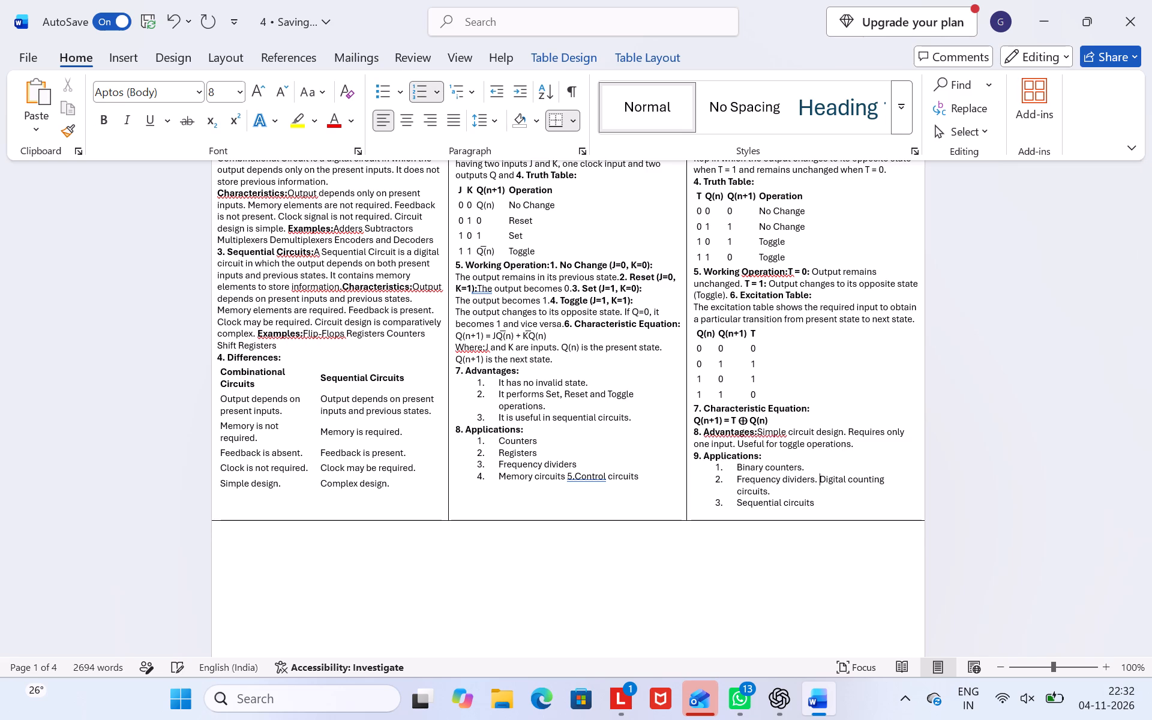
# Remove the numbering from the "Binary counters." application and run it directly after the "9. Applications:" heading.
pyautogui.press('Left')
pyautogui.press('Left')
pyautogui.press('Left')
pyautogui.press('Left')
pyautogui.press('Left')
pyautogui.press('Left')
pyautogui.press('Left')
pyautogui.press('Left')
pyautogui.press('Left')
pyautogui.press('Left')
pyautogui.press('Left')
pyautogui.press('Left')
pyautogui.press('Left')
pyautogui.press('Left')
pyautogui.press('Left')
pyautogui.press('Left')
pyautogui.press('Left')
pyautogui.press('Left')
pyautogui.press('Left')
pyautogui.press('Left')
pyautogui.press('Left')
pyautogui.press('Left')
pyautogui.press('Left')
pyautogui.press('Left')
pyautogui.press('Left')
pyautogui.press('Left')
pyautogui.press('Left')
pyautogui.press('Left')
pyautogui.press('Left')
pyautogui.press('Left')
pyautogui.press('Left')
pyautogui.press('Left')
pyautogui.press('Left')
pyautogui.press('Left')
pyautogui.press('Left')
pyautogui.press('Left')
pyautogui.press('Left')
pyautogui.press('BackSpace')
pyautogui.press('BackSpace')
pyautogui.press('BackSpace')
pyautogui.press('Left')
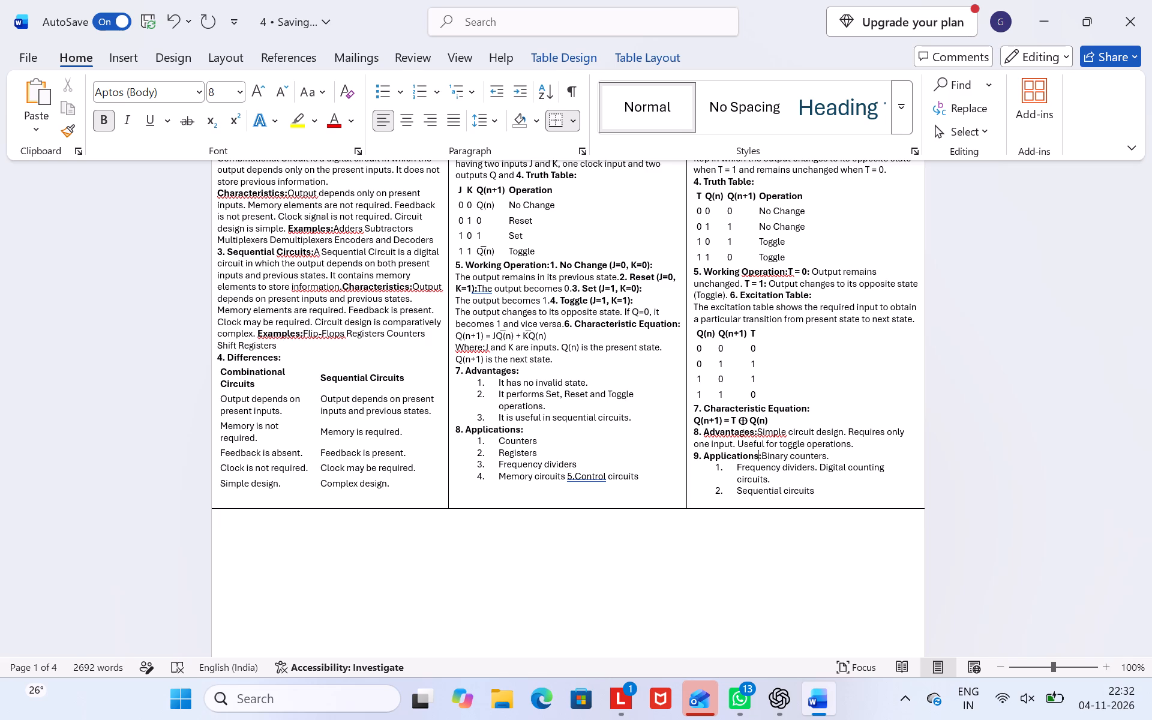
# Remove the numbering from "Frequency dividers. Digital counting circuits." and join it to the line after "Binary counters.".
pyautogui.press('Down')
pyautogui.press('Left')
pyautogui.press('Left')
pyautogui.press('Left')
pyautogui.press('Left')
pyautogui.press('Left')
pyautogui.press('BackSpace')
pyautogui.press('BackSpace')
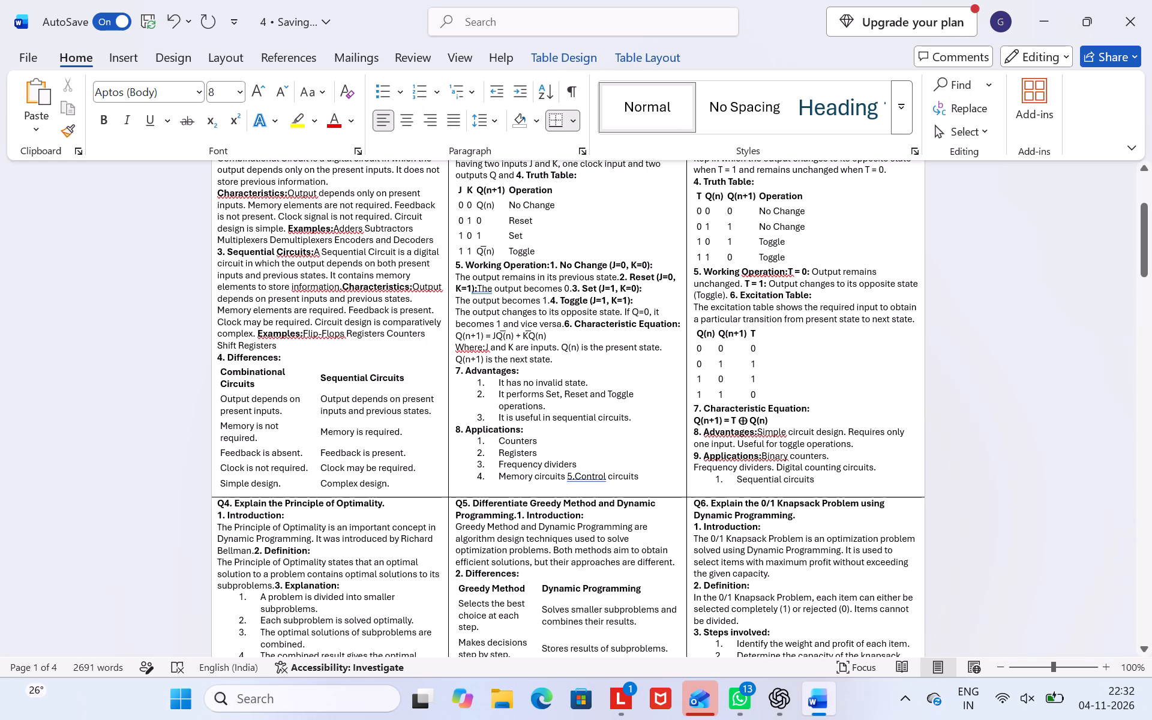
pyautogui.press('BackSpace')
# Remove the numbering from "Sequential circuits" and join it to the line after "Digital counting circuits.".
pyautogui.press('Down')
pyautogui.press('Down')
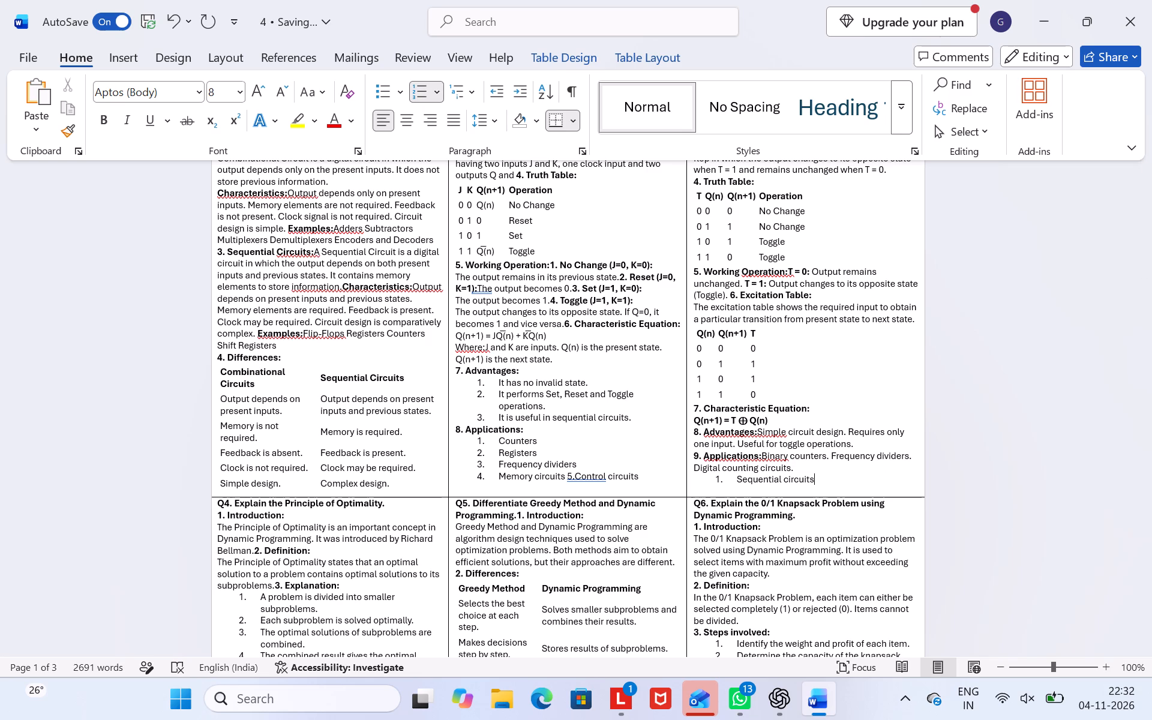
pyautogui.press('Left')
pyautogui.press('Left')
pyautogui.press('Left')
pyautogui.press('Left')
pyautogui.press('Left')
pyautogui.press('Left')
pyautogui.press('Left')
pyautogui.press('Left')
pyautogui.press('Left')
pyautogui.press('Left')
pyautogui.press('Left')
pyautogui.press('Left')
pyautogui.press('Left')
pyautogui.press('Left')
pyautogui.press('Left')
pyautogui.press('Left')
pyautogui.press('Left')
pyautogui.press('Left')
pyautogui.press('Left')
pyautogui.press('Left')
pyautogui.press('Down')
pyautogui.press('Left')
pyautogui.press('Left')
pyautogui.press('Left')
pyautogui.press('Left')
pyautogui.press('Left')
pyautogui.press('Left')
pyautogui.press('Left')
pyautogui.press('Left')
pyautogui.press('Left')
pyautogui.press('Left')
pyautogui.press('Left')
pyautogui.press('Left')
pyautogui.press('Left')
pyautogui.press('Left')
pyautogui.press('Left')
pyautogui.press('BackSpace')
pyautogui.press('BackSpace')
pyautogui.press('BackSpace')
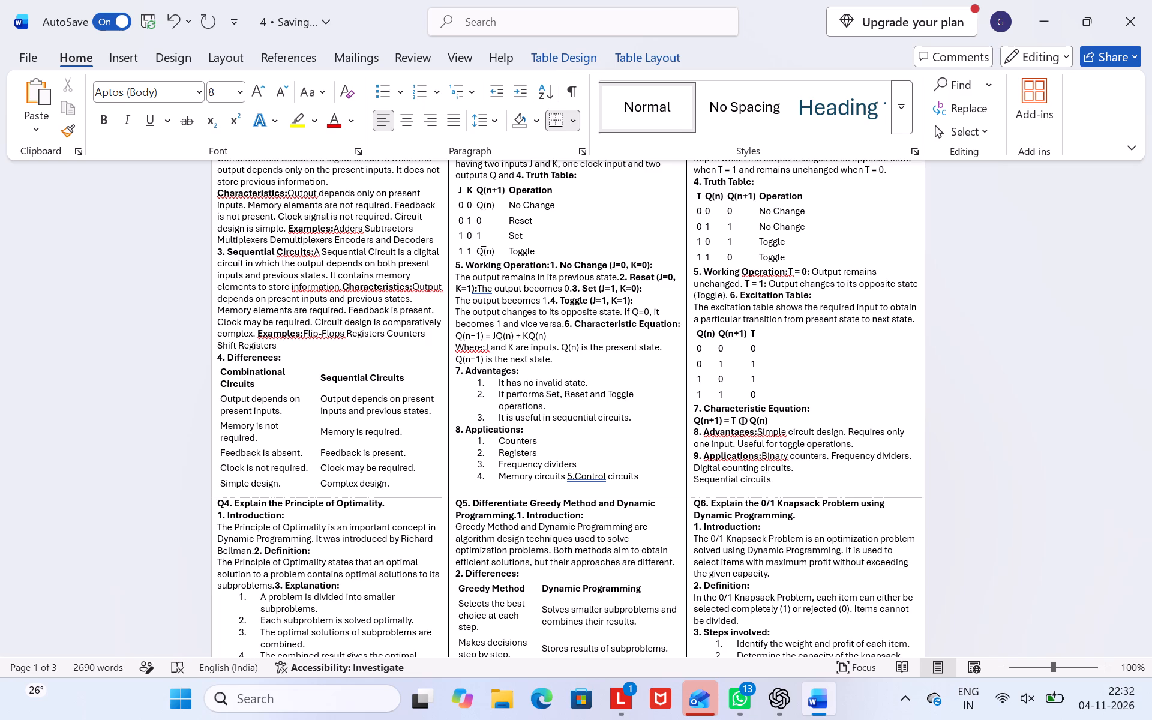
# Delete the end of the Q4 Principle of Optimality answer, from "respective vertices" through the applications and advantages lists.
pyautogui.scroll(-1, 818, 478)
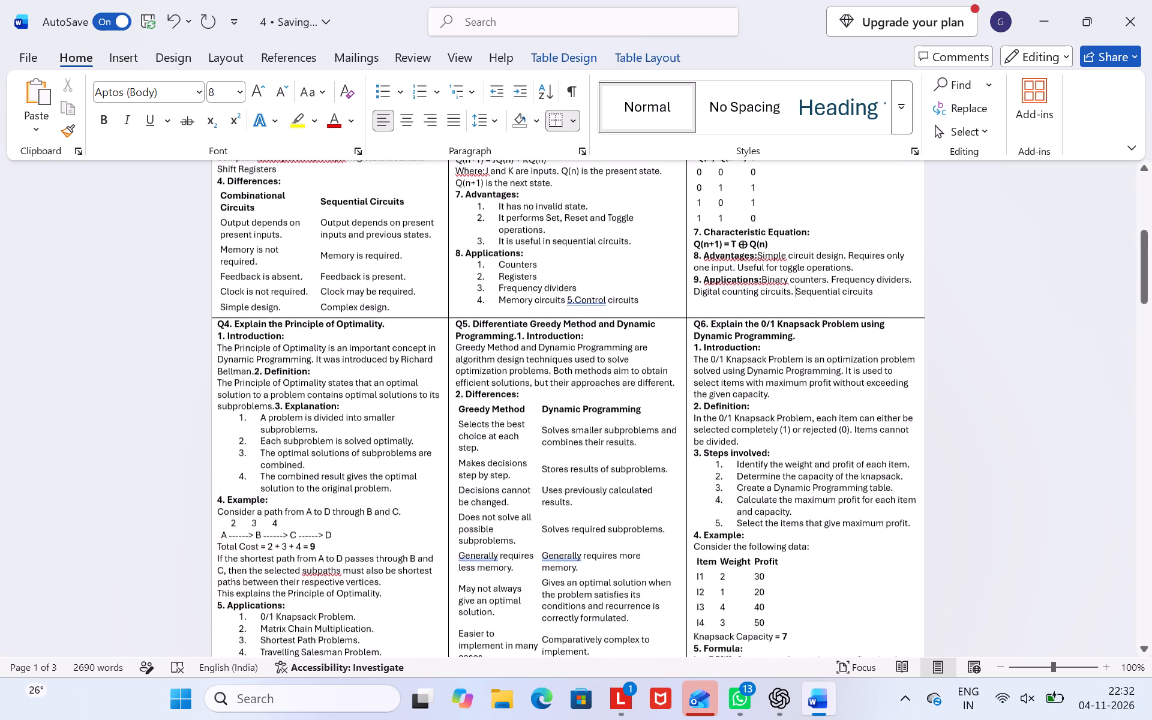
pyautogui.scroll(-1, 818, 478)
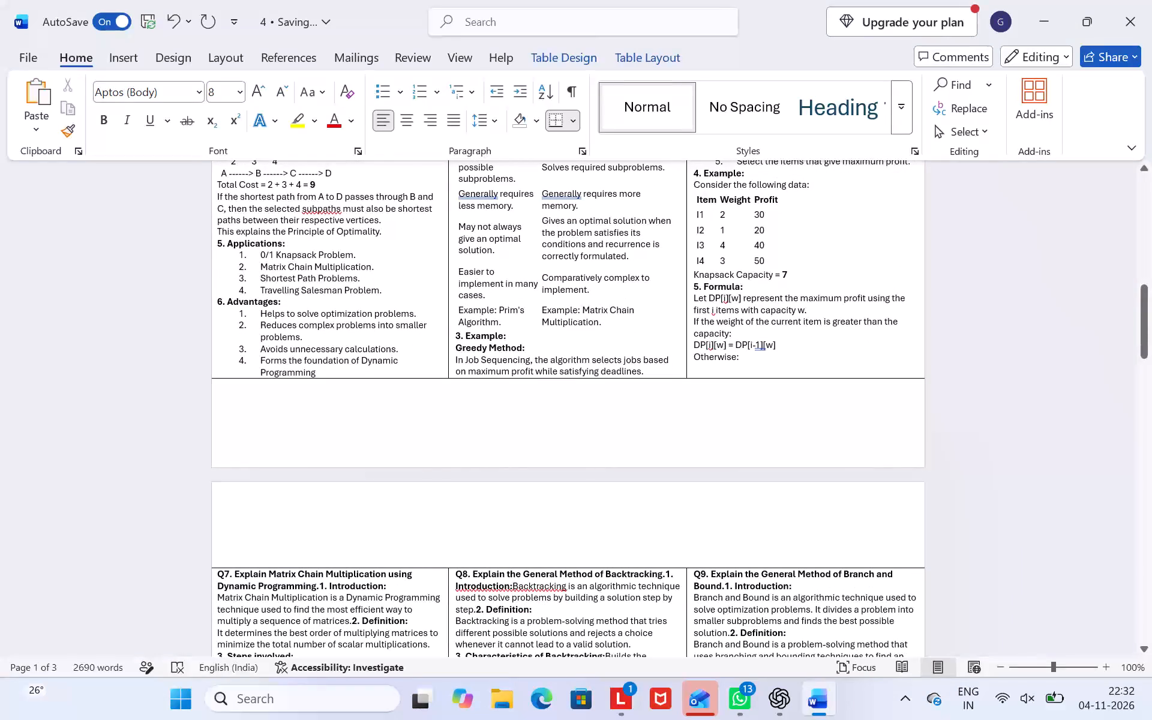
pyautogui.moveTo(325, 368); pyautogui.dragTo(329, 254)
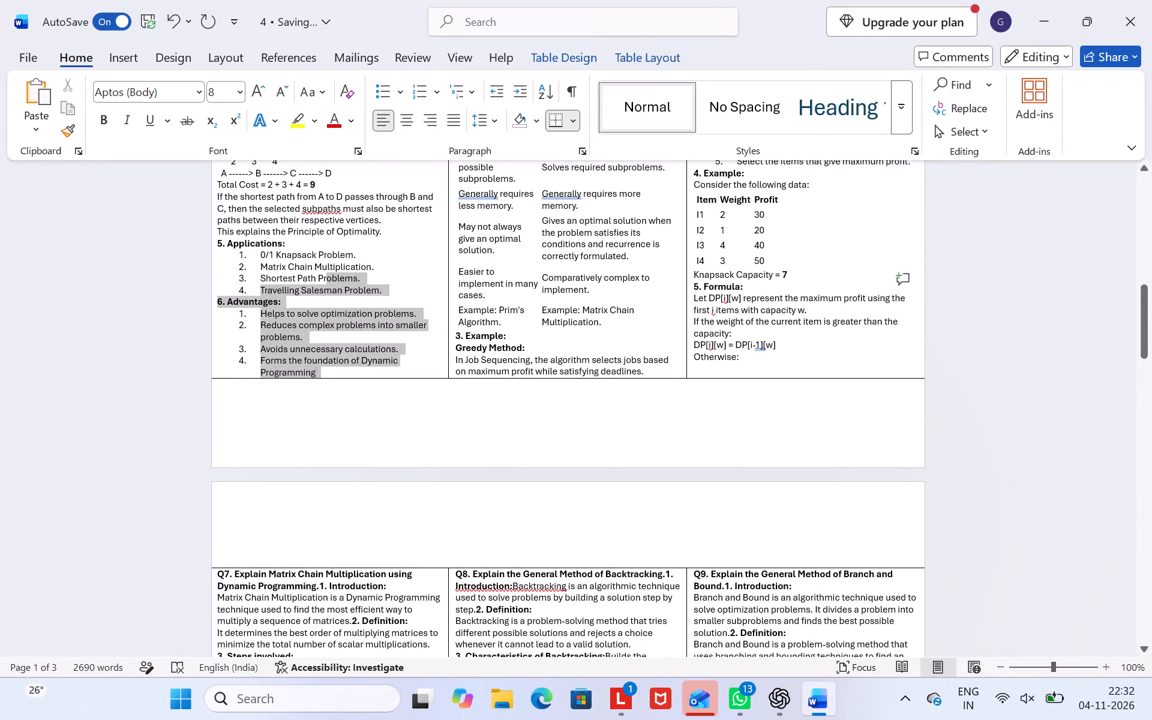
pyautogui.moveTo(329, 254); pyautogui.dragTo(334, 222)
pyautogui.press('BackSpace')
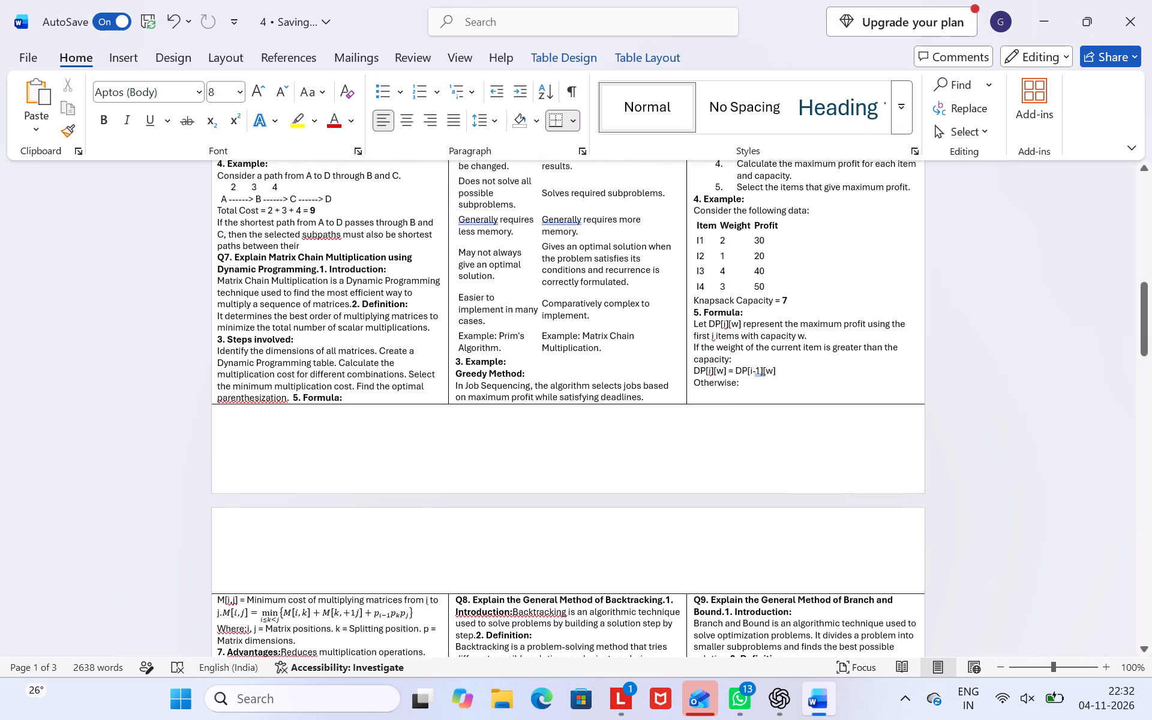
# Delete the shortest-path explanation and most of the matrix chain multiplication text in the Q4 cell, through the A1 row of its table.
pyautogui.moveTo(347, 377); pyautogui.dragTo(323, 192)
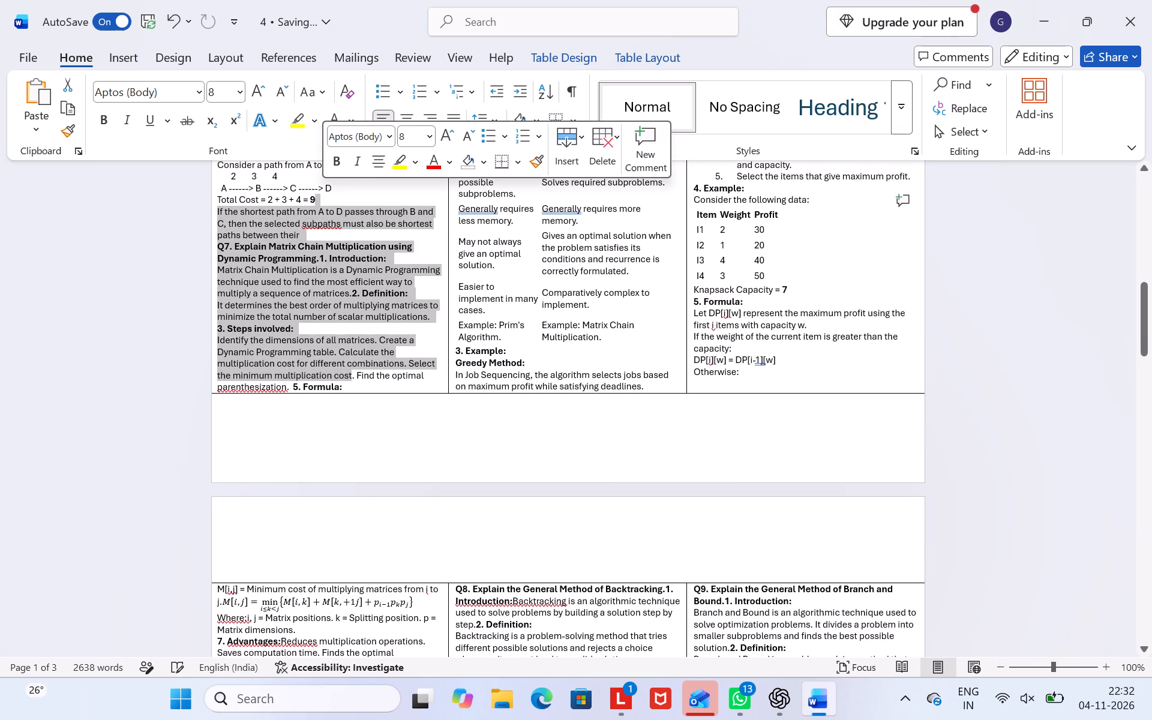
pyautogui.press('BackSpace')
pyautogui.moveTo(300, 368); pyautogui.dragTo(329, 239)
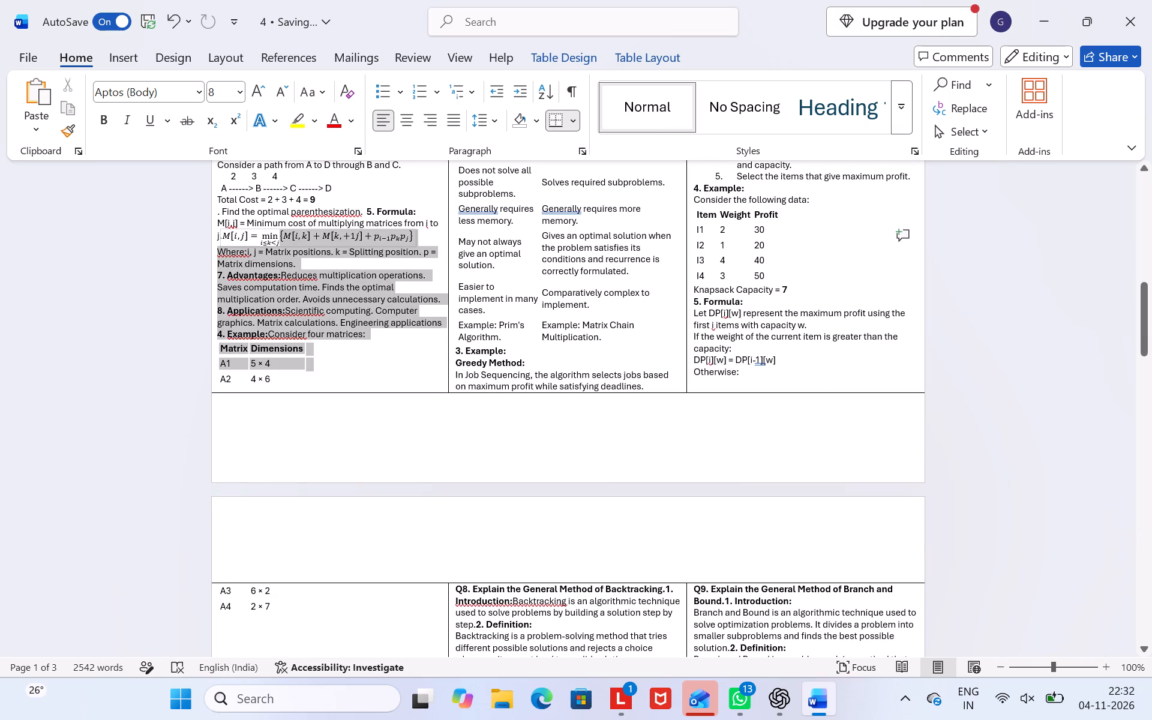
pyautogui.moveTo(329, 239); pyautogui.dragTo(329, 236)
pyautogui.press('BackSpace')
# Delete the Q4 cell's content after "The optimal solutions of", including the example and the remaining matrix table.
pyautogui.moveTo(334, 304); pyautogui.dragTo(359, 176)
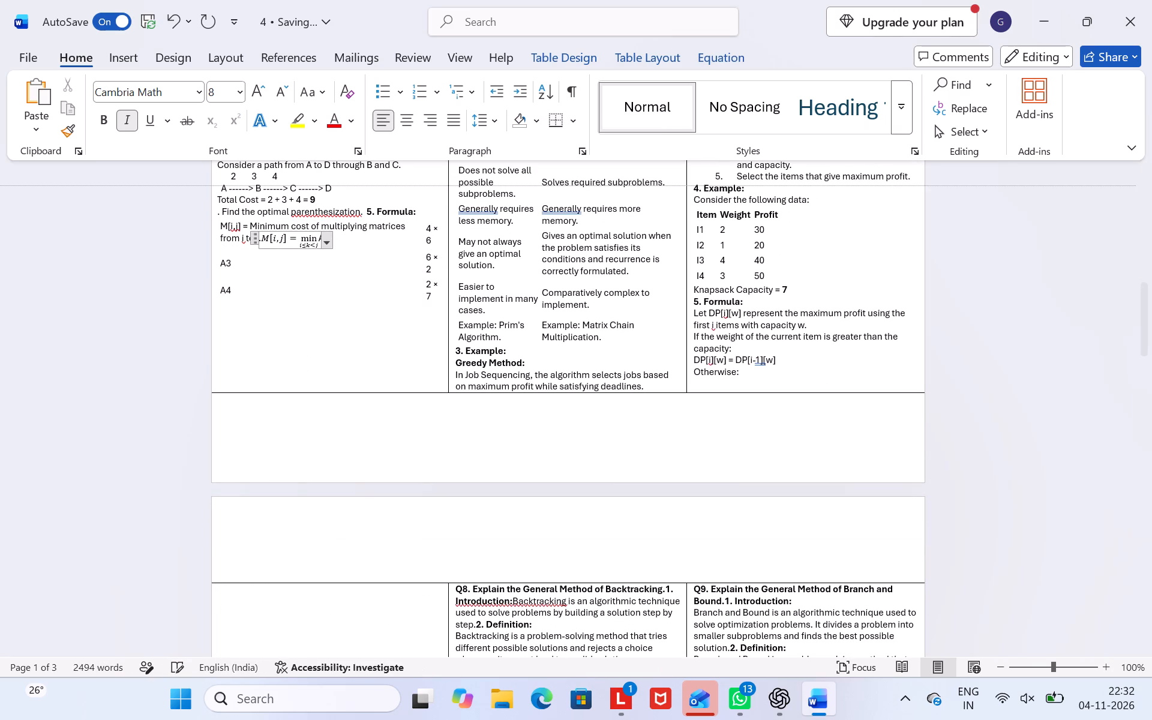
pyautogui.moveTo(359, 176); pyautogui.dragTo(333, 347)
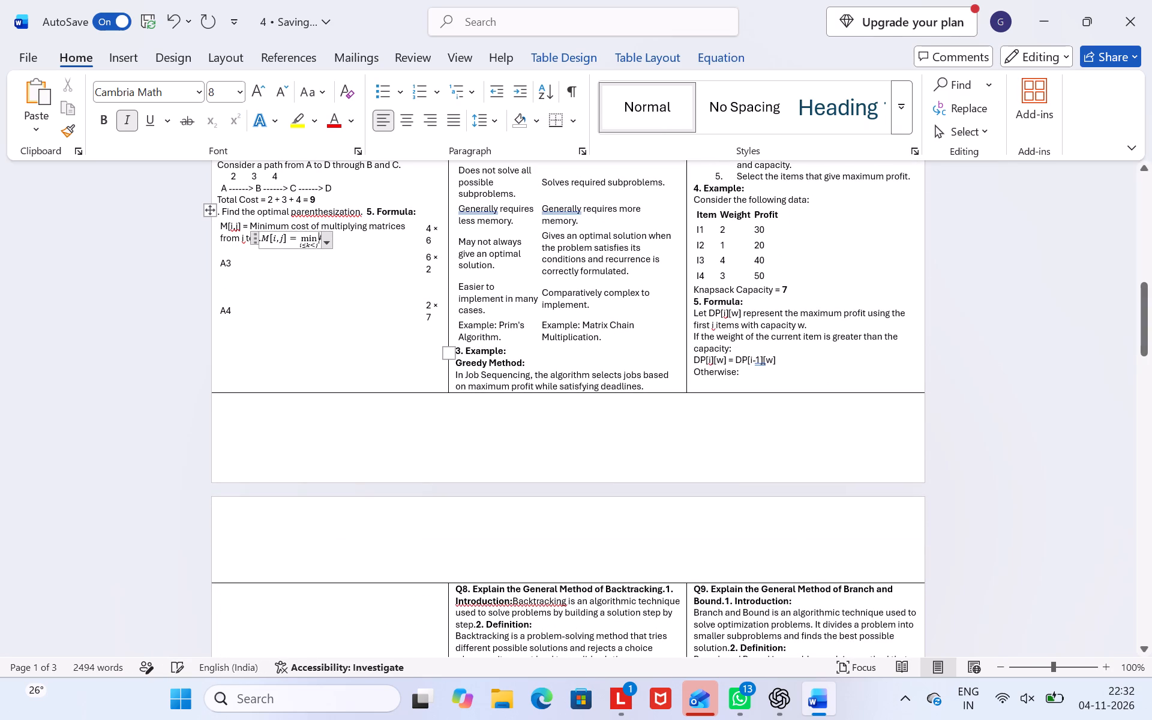
pyautogui.moveTo(294, 336); pyautogui.dragTo(312, 184)
pyautogui.press('BackSpace')
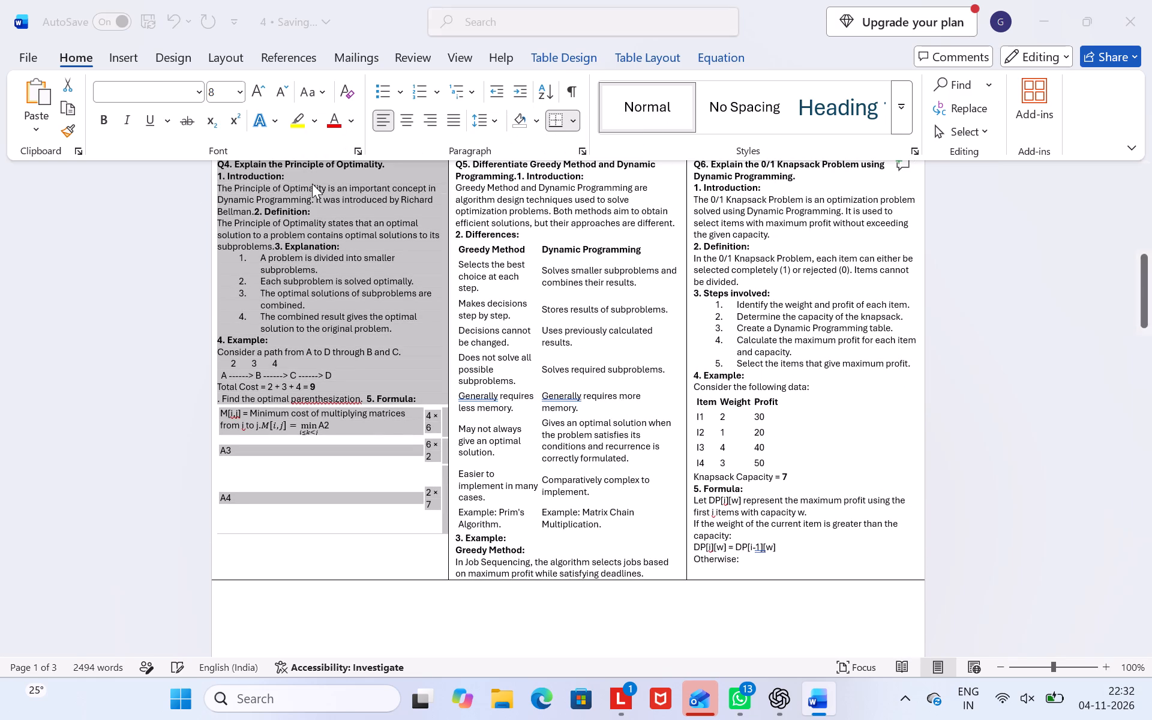
pyautogui.click(629, 262)
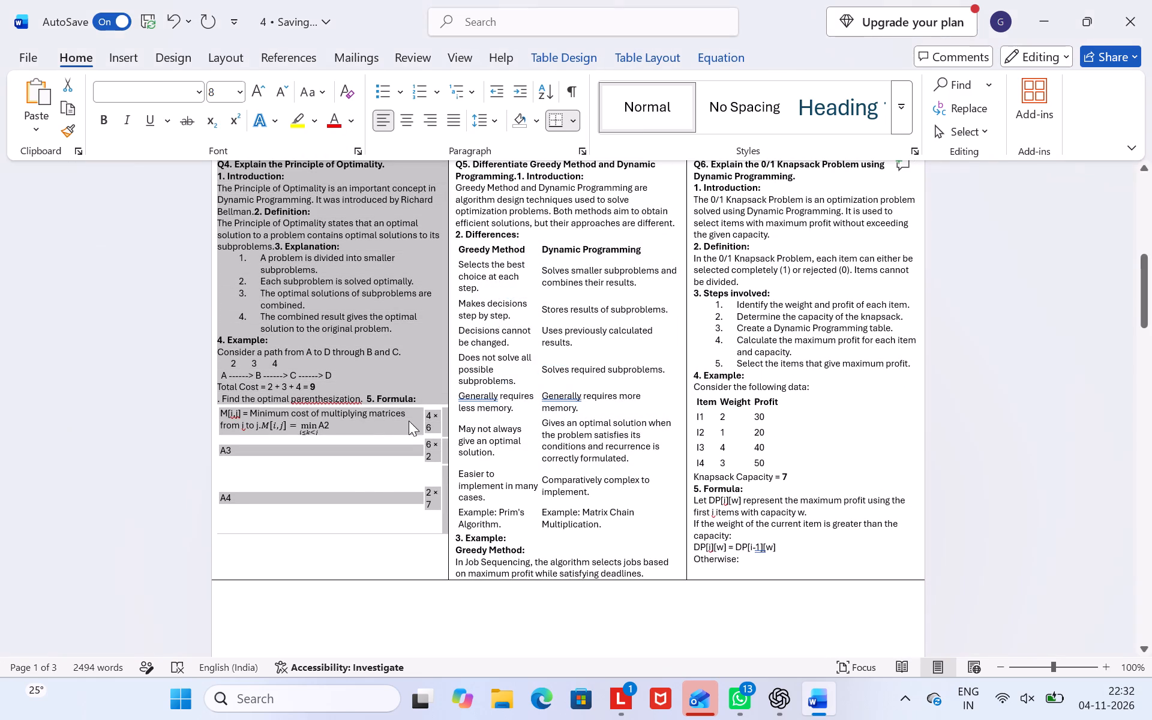
pyautogui.moveTo(364, 485); pyautogui.dragTo(371, 313)
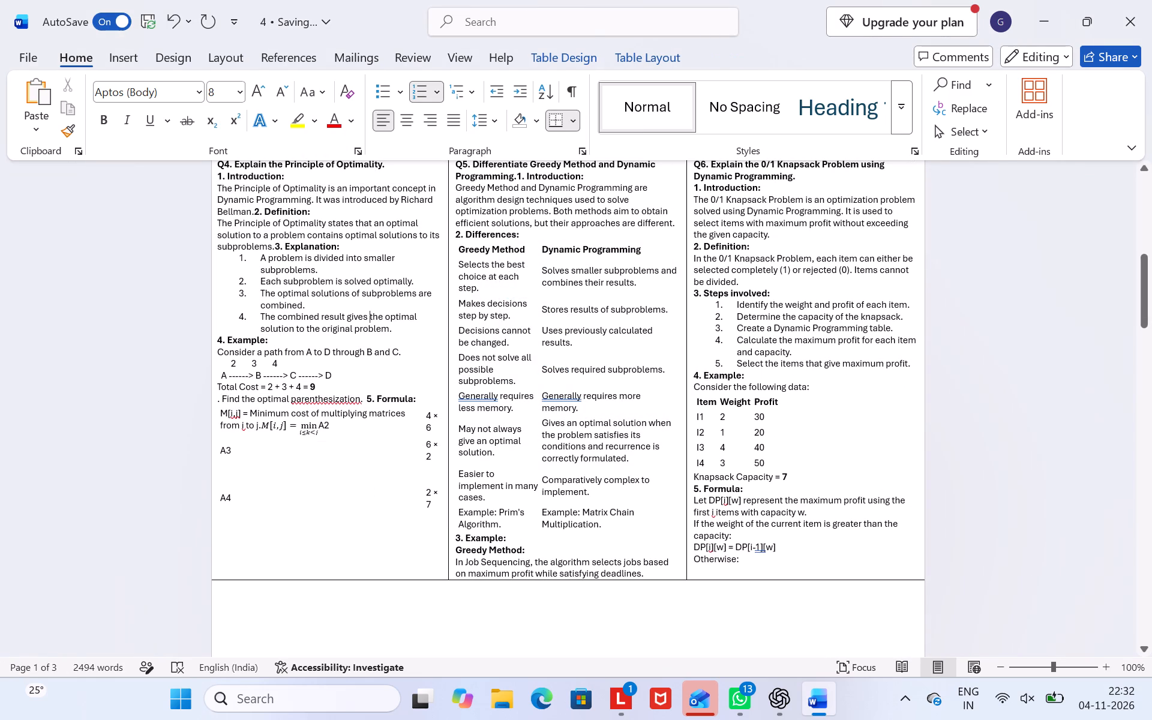
pyautogui.moveTo(343, 481); pyautogui.dragTo(362, 298)
pyautogui.press('BackSpace')
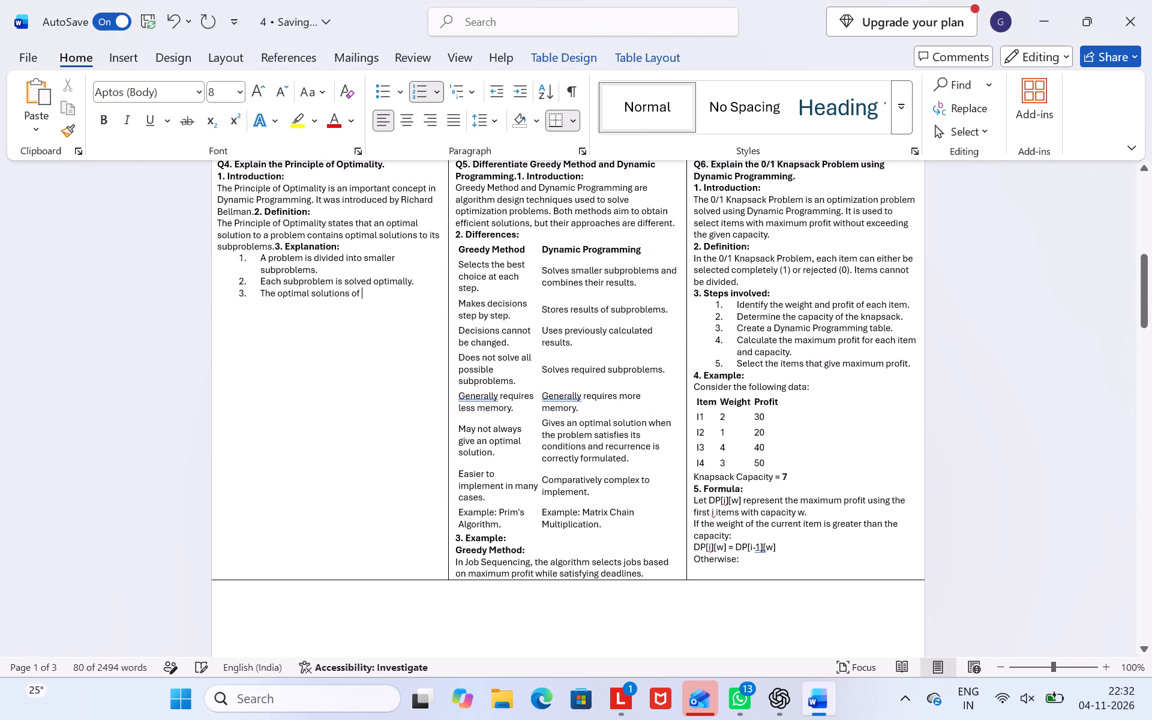
# Delete the remaining Q4 question and answer text along with the leftover list number, emptying the cell.
pyautogui.moveTo(367, 303); pyautogui.dragTo(284, 155)
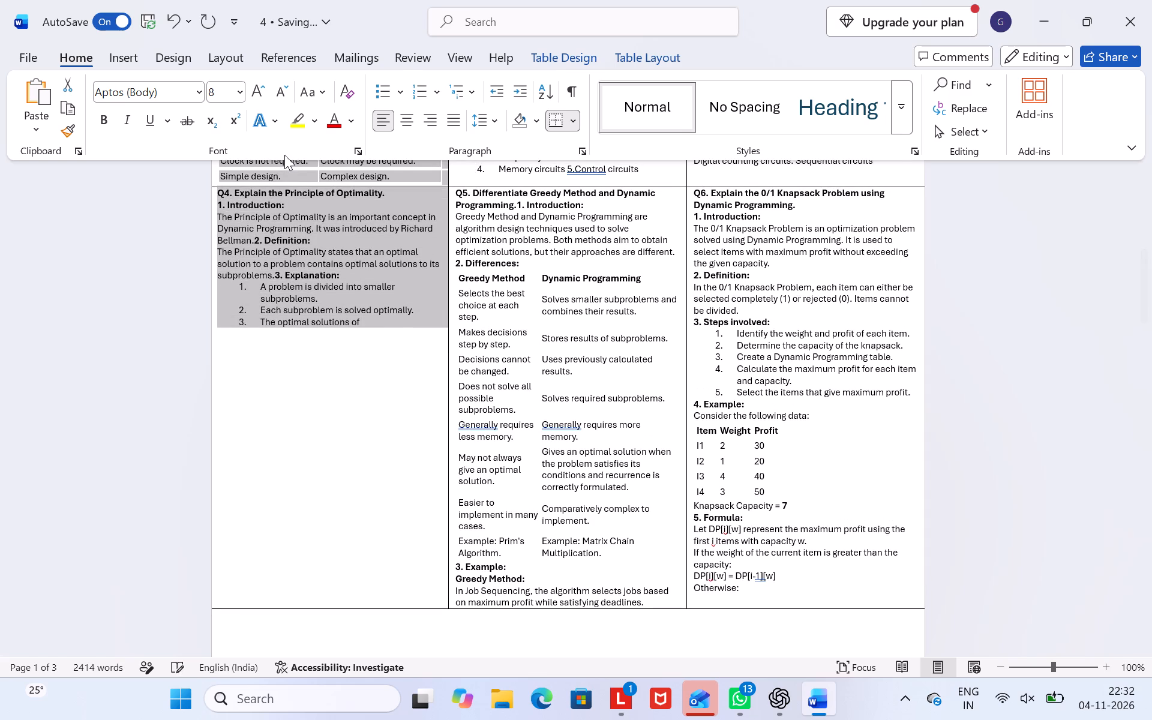
pyautogui.click(367, 329)
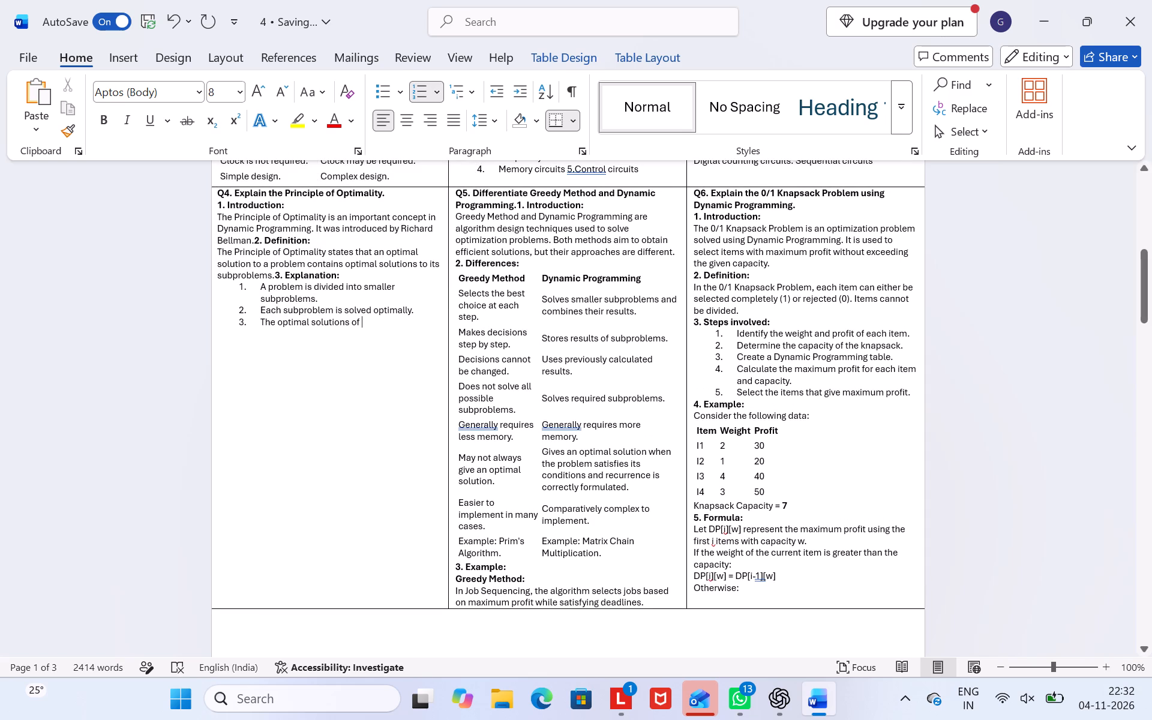
pyautogui.moveTo(368, 340); pyautogui.dragTo(216, 199)
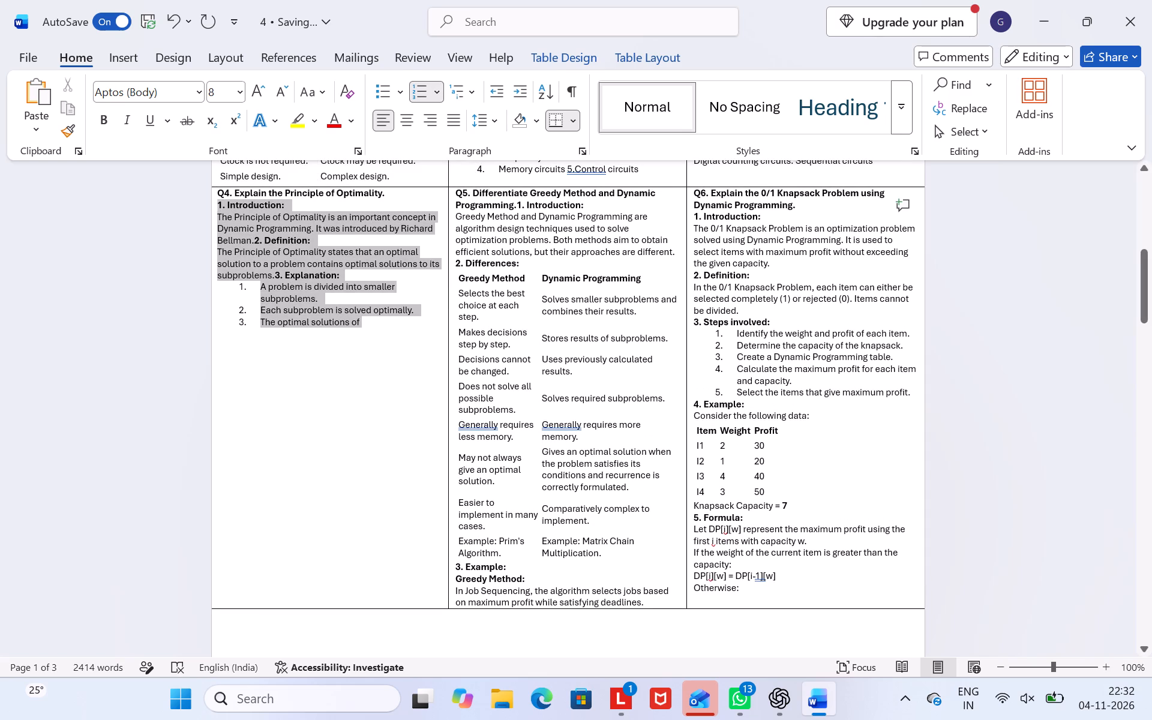
pyautogui.moveTo(216, 199); pyautogui.dragTo(216, 197)
pyautogui.press('BackSpace')
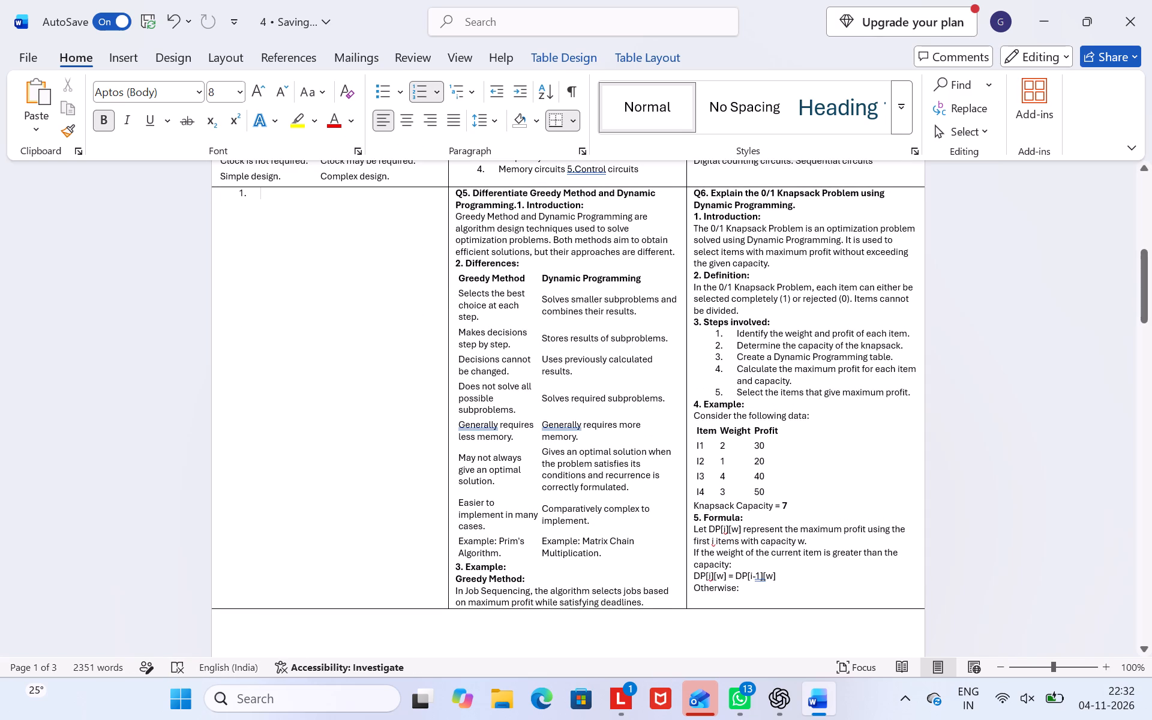
pyautogui.press('BackSpace')
pyautogui.press('BackSpace')
pyautogui.press('BackSpace')
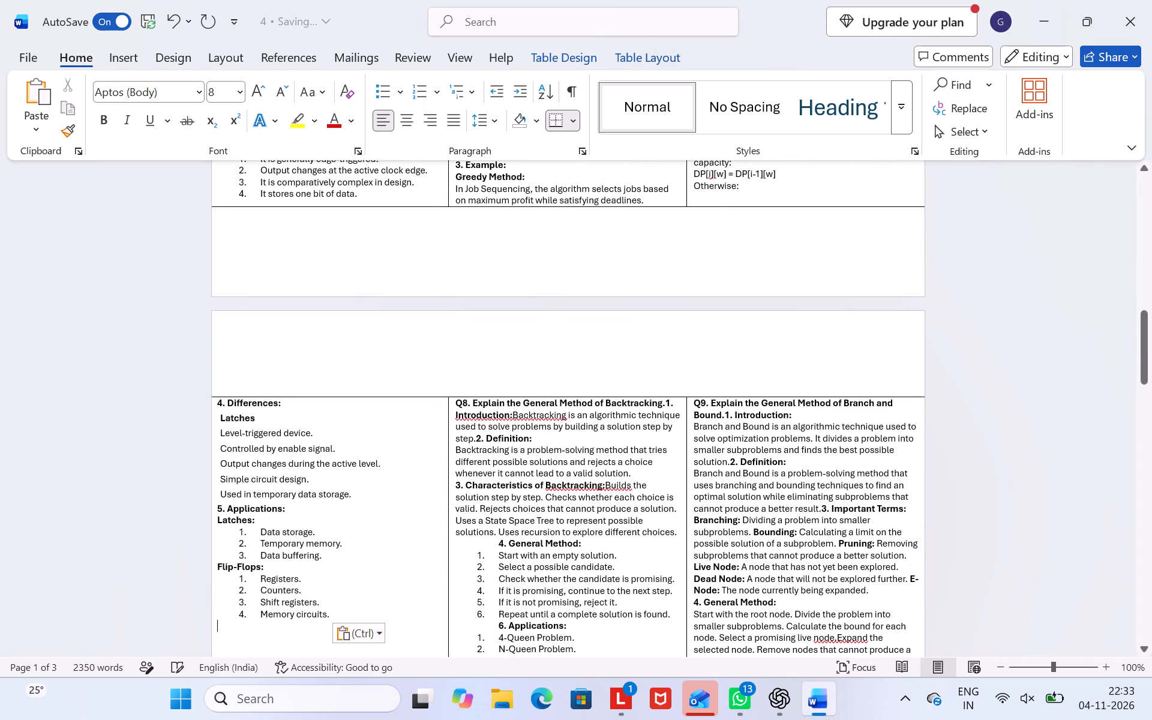
# Delete the latch logic diagram and the flip-flop "Logic Symbol:" heading with its diagram from the pasted answer.
pyautogui.scroll(1, 298, 319)
pyautogui.scroll(-1, 298, 319)
pyautogui.scroll(1, 298, 319)
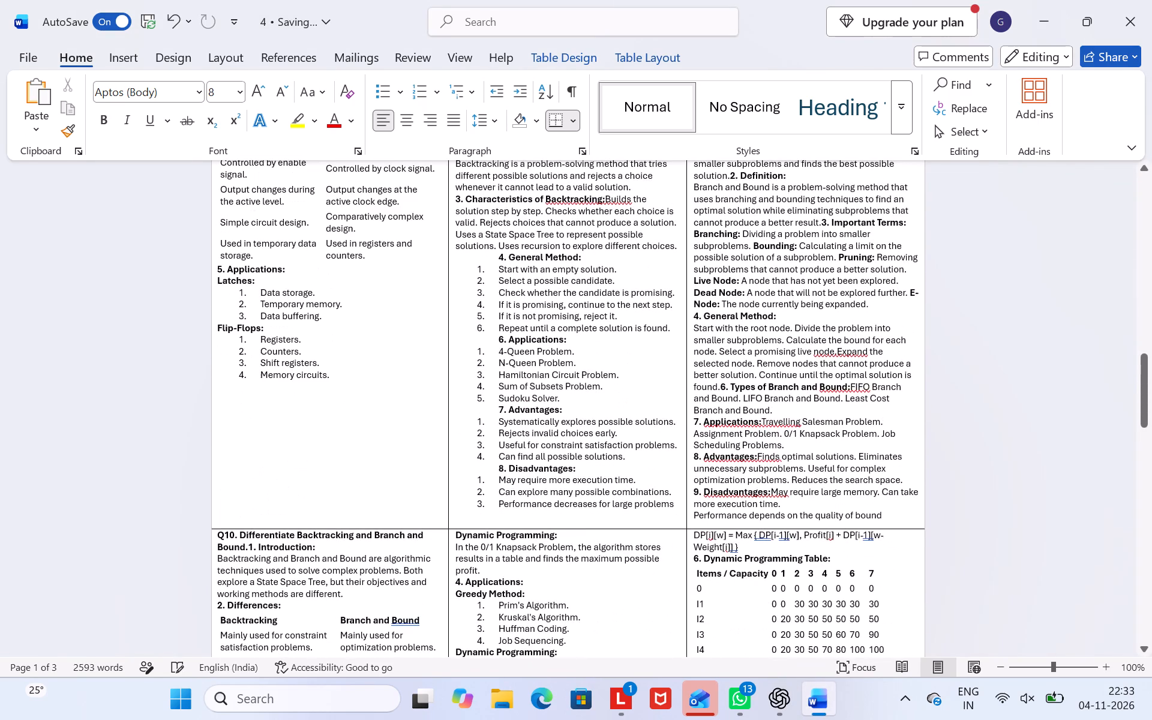
pyautogui.scroll(3, 298, 319)
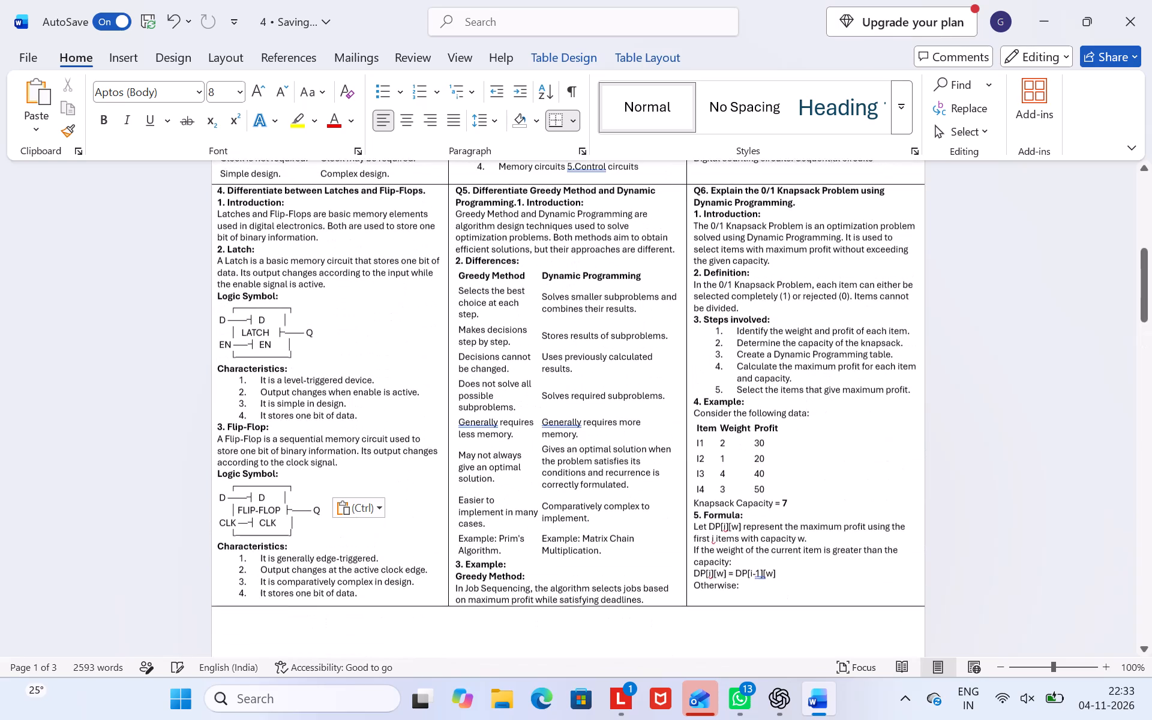
pyautogui.scroll(1, 298, 319)
pyautogui.moveTo(316, 366); pyautogui.dragTo(208, 316)
pyautogui.press('BackSpace')
pyautogui.scroll(-1, 323, 493)
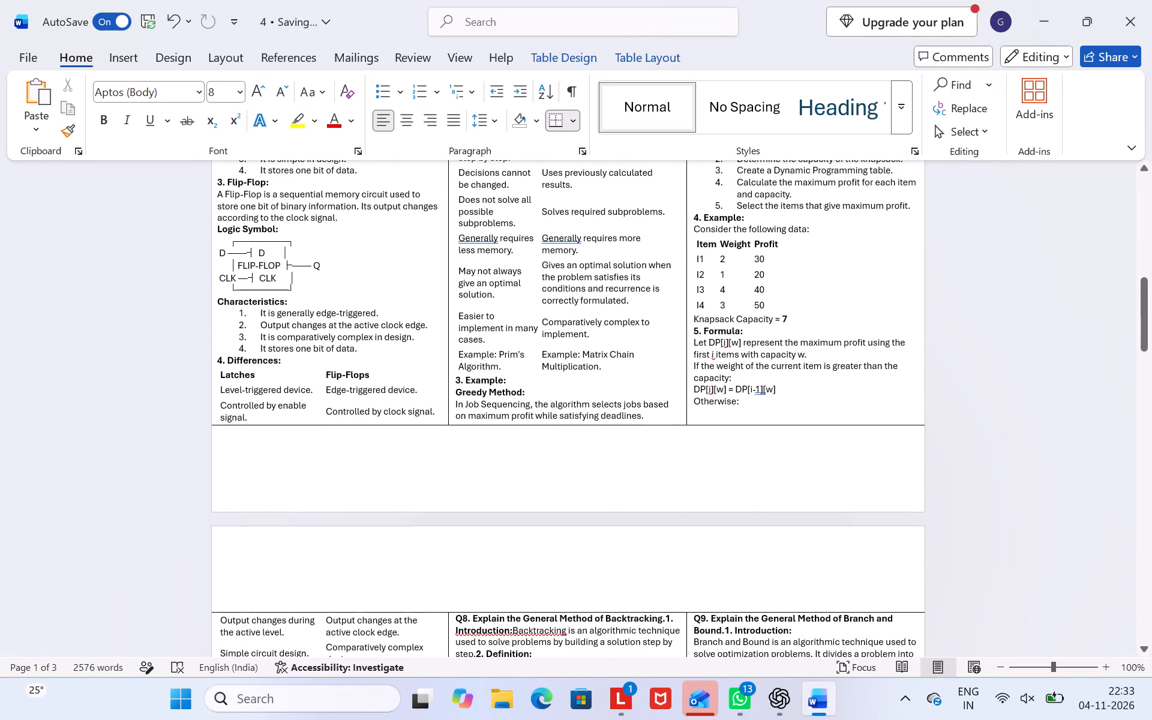
pyautogui.moveTo(304, 293); pyautogui.dragTo(220, 232)
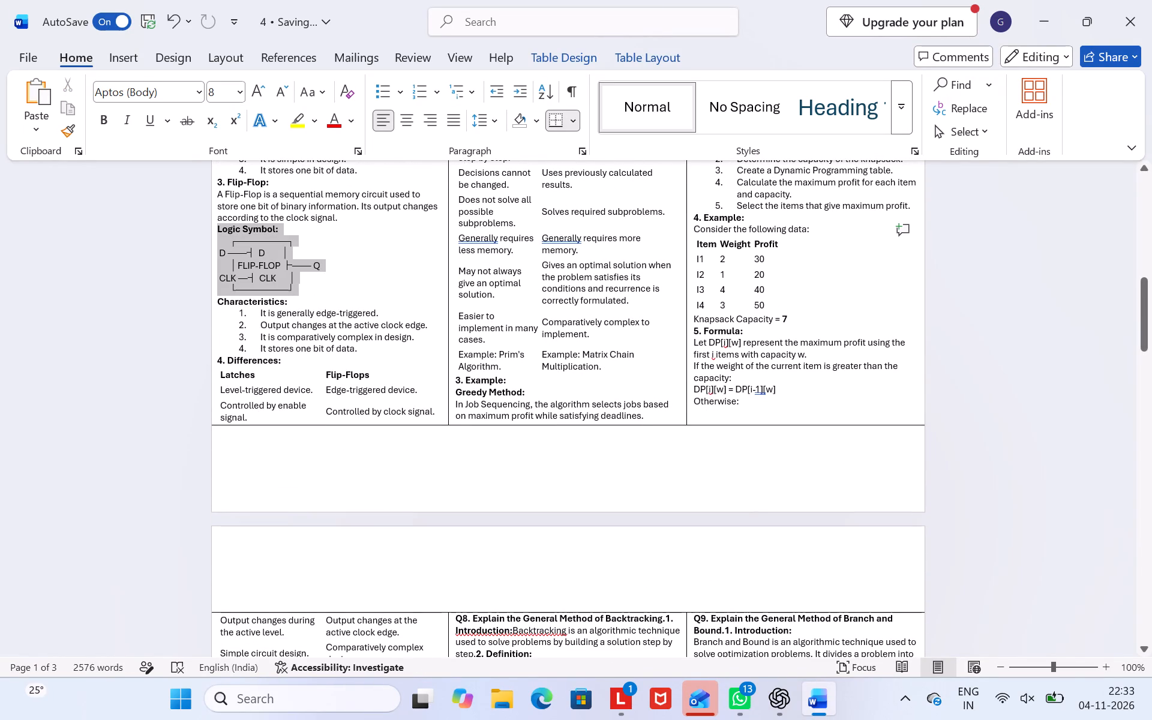
pyautogui.moveTo(220, 232); pyautogui.dragTo(218, 232)
pyautogui.press('BackSpace')
# Join the Introduction heading, its text and the "2. Latch:" heading onto their preceding lines, removing the full stop after the question title.
pyautogui.scroll(-1, 290, 403)
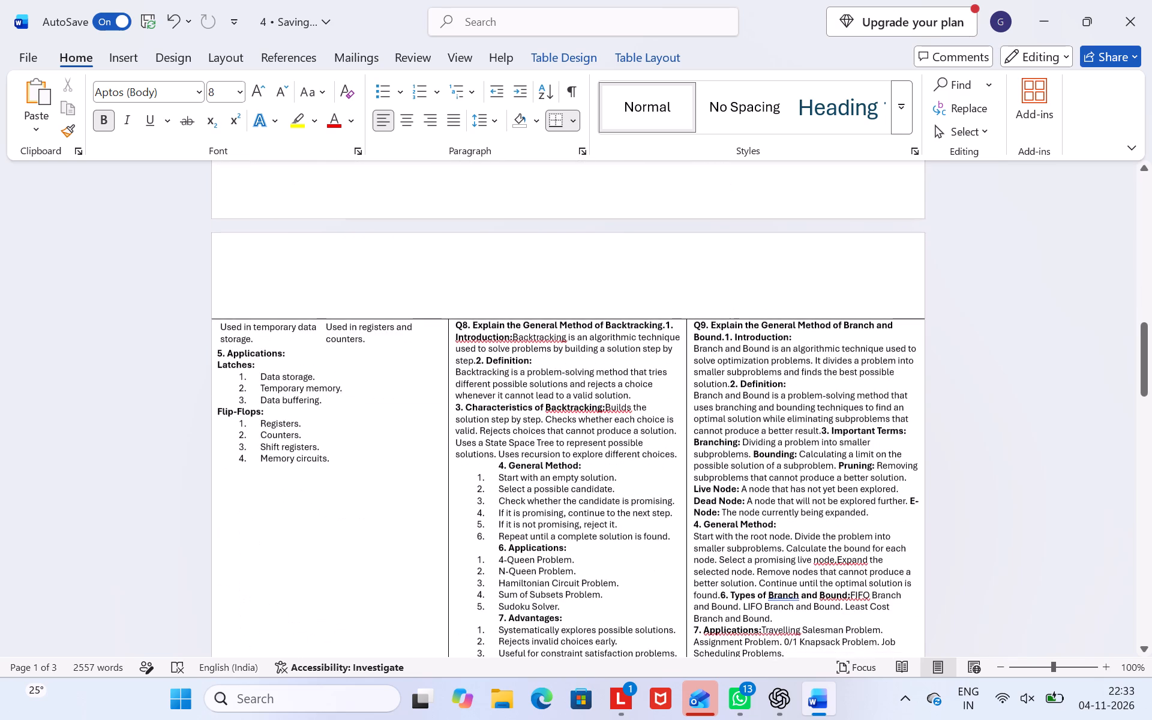
pyautogui.scroll(3, 290, 403)
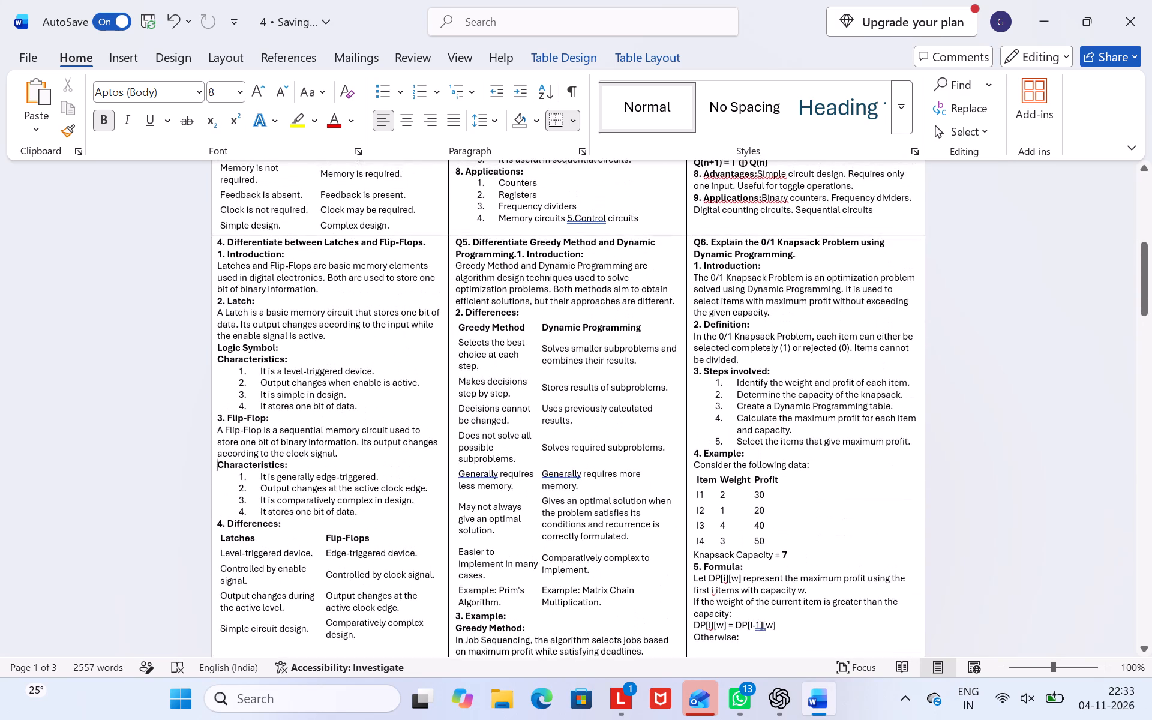
pyautogui.scroll(1, 290, 403)
pyautogui.click(222, 283)
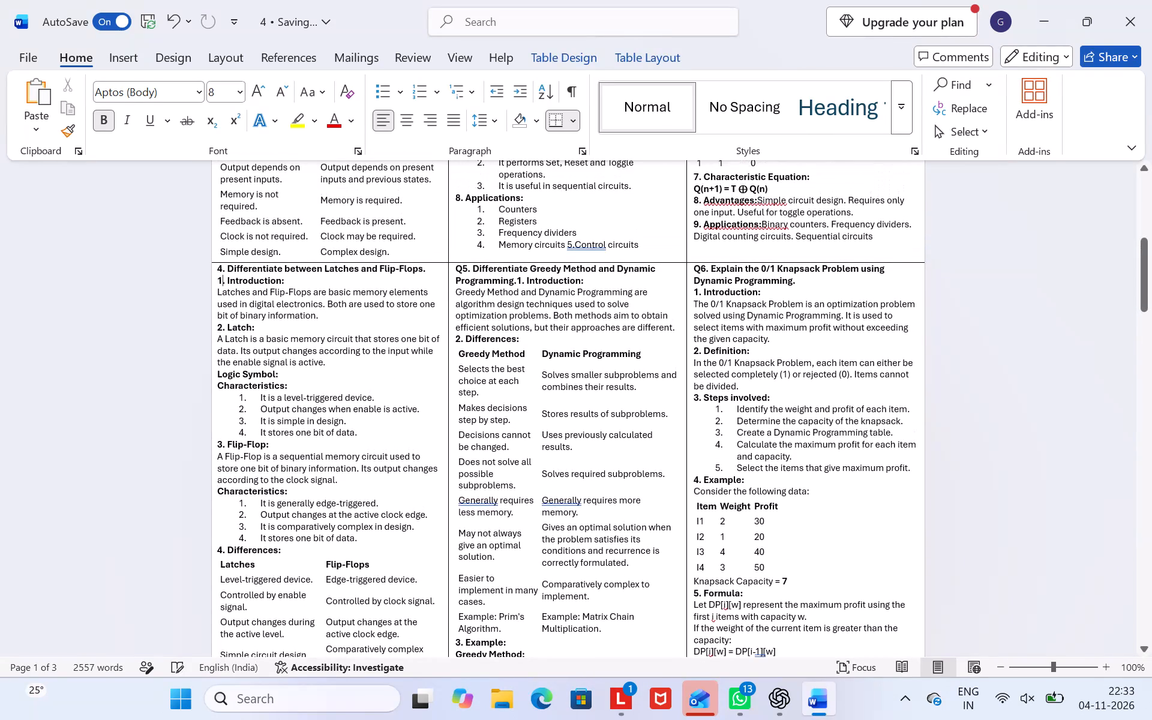
pyautogui.press('Left')
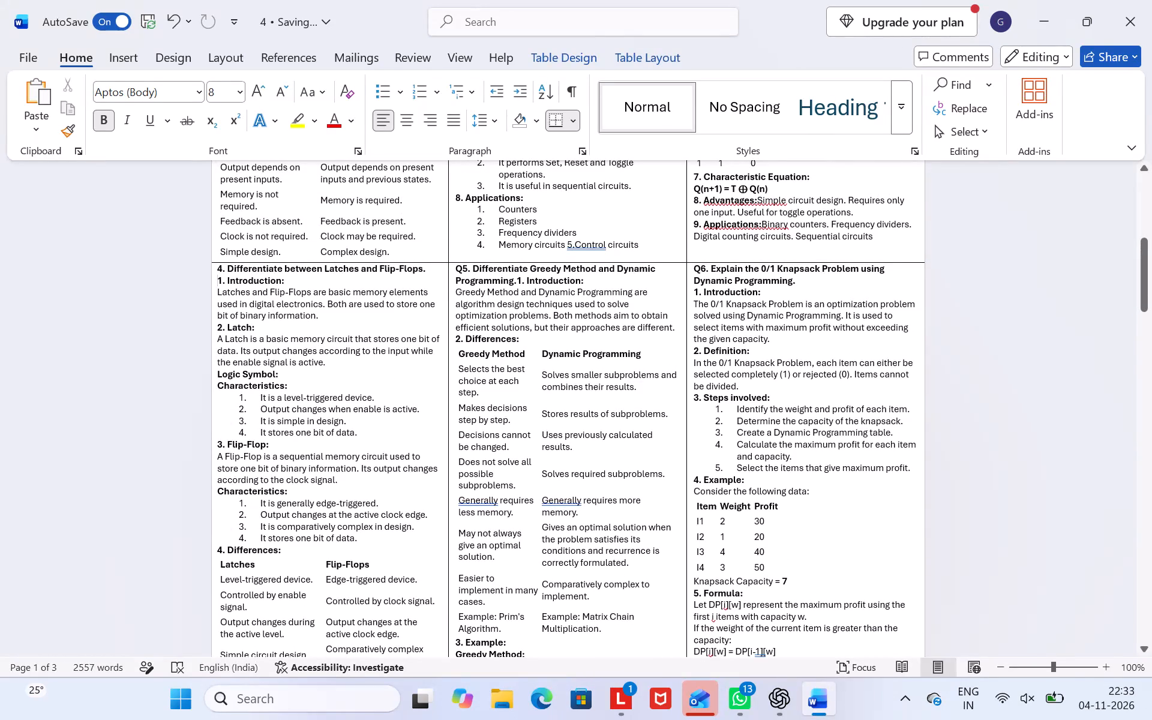
pyautogui.press('BackSpace')
pyautogui.press('BackSpace')
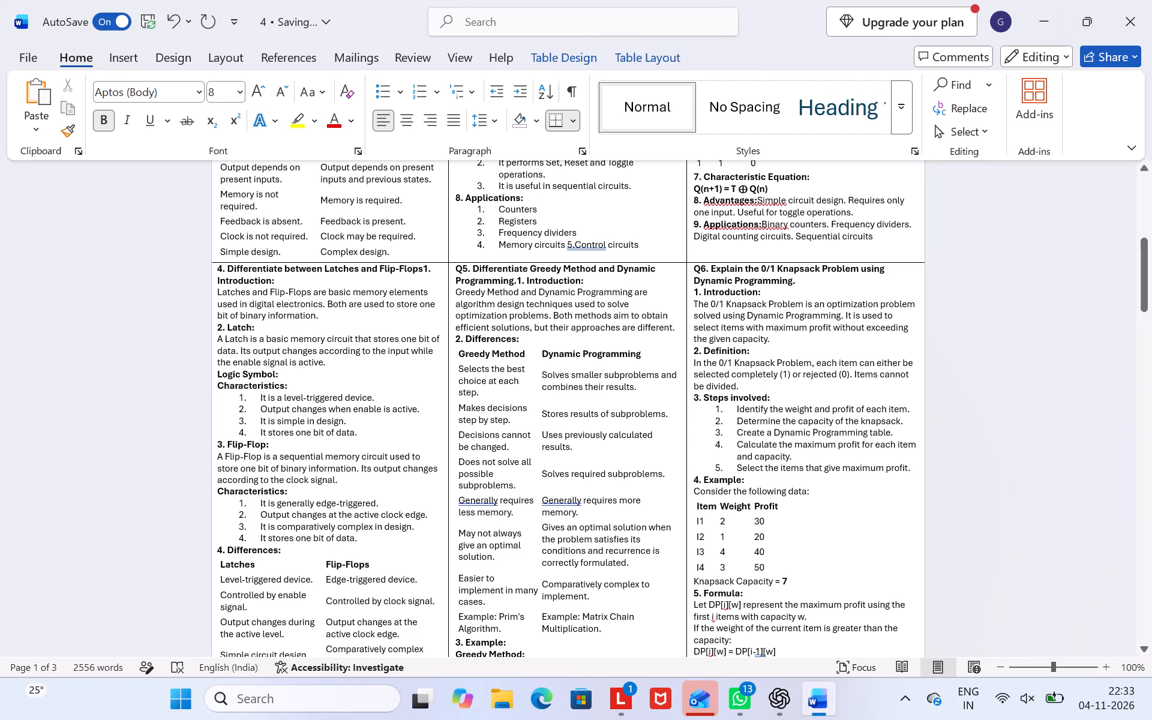
pyautogui.click(218, 292)
pyautogui.press('BackSpace')
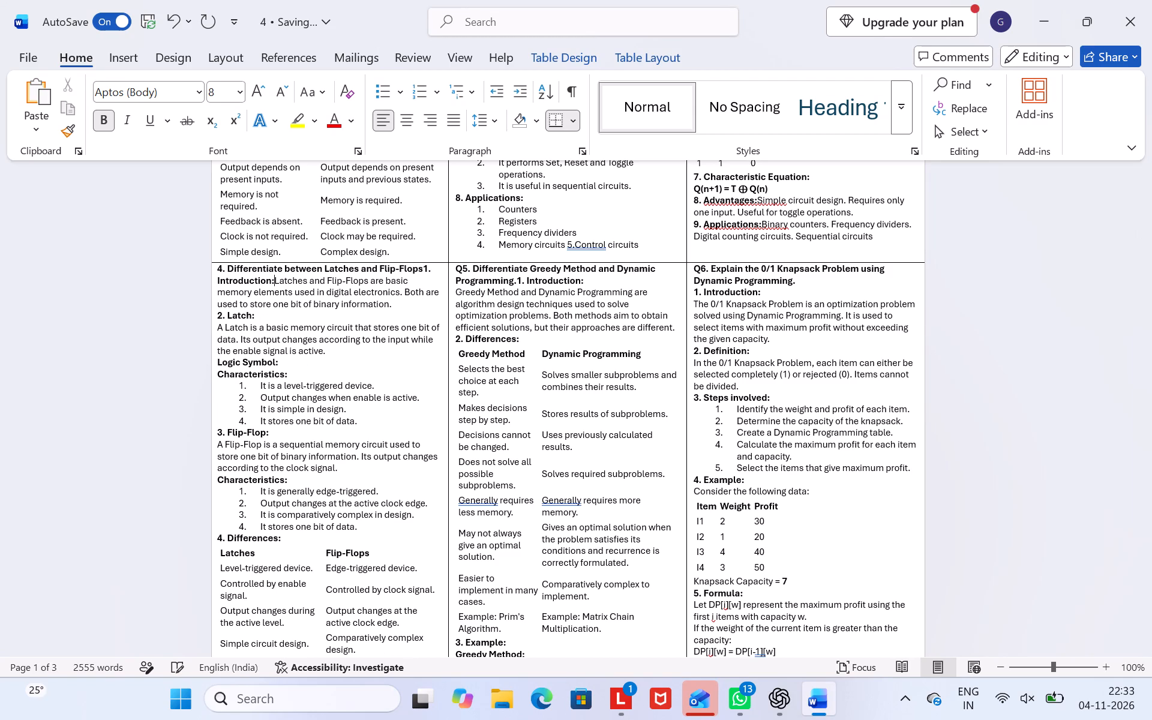
pyautogui.click(218, 319)
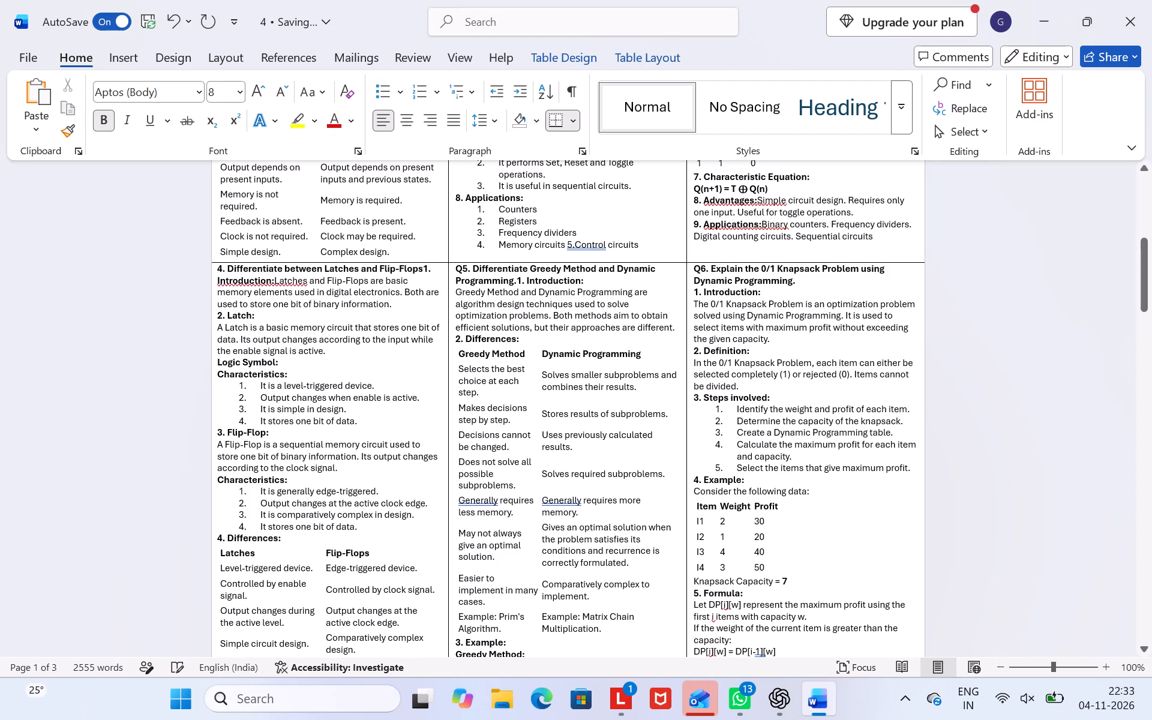
pyautogui.click(218, 319)
pyautogui.press('BackSpace')
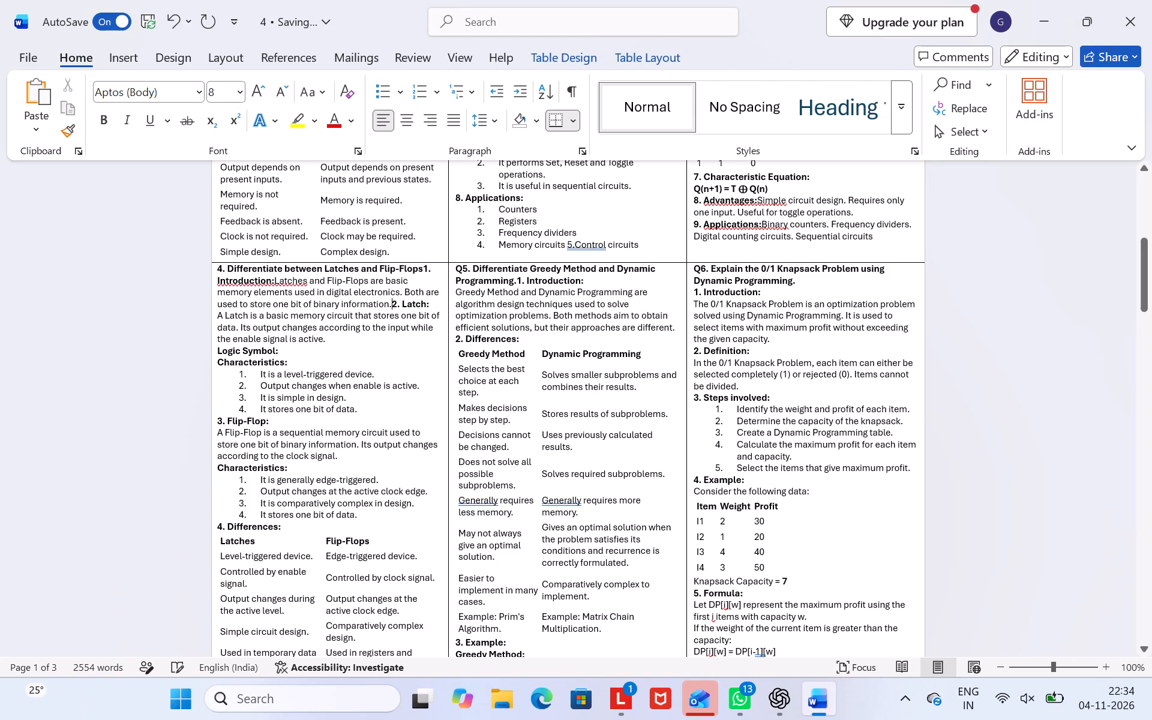
# Delete the leftover "Logic Symbol:" line in the Latch section and join its "Characteristics:" heading onto the end of the latch definition.
pyautogui.click(220, 350)
pyautogui.moveTo(283, 352); pyautogui.dragTo(220, 353)
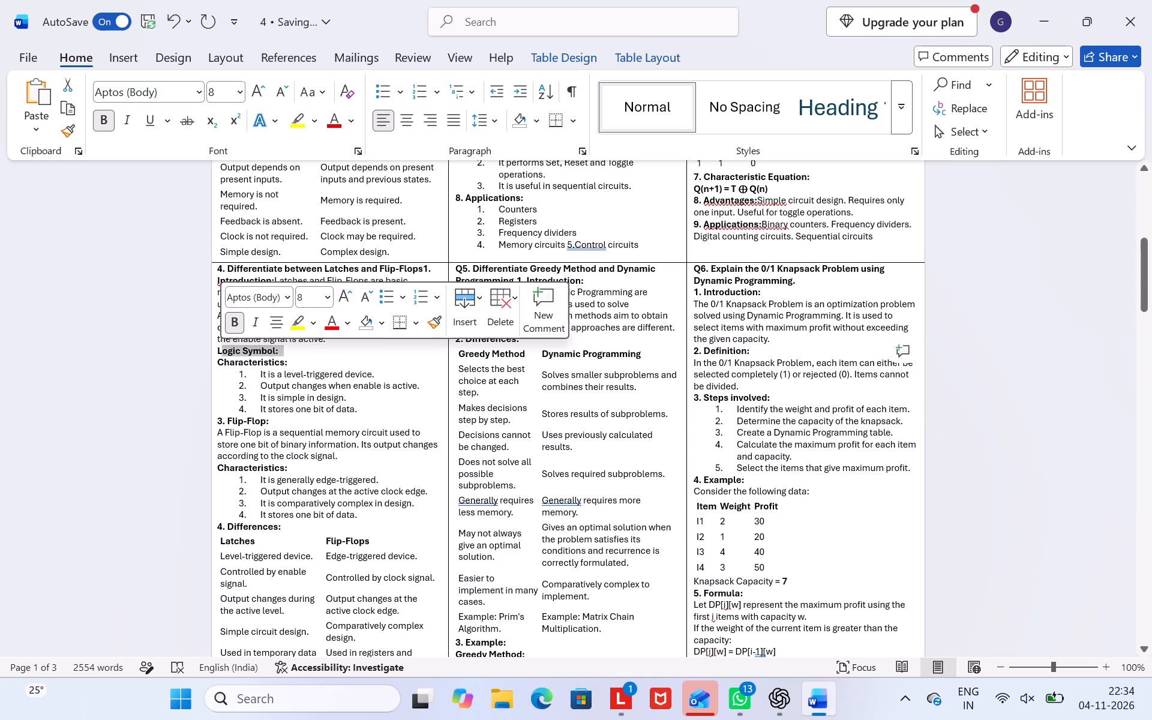
pyautogui.press('BackSpace')
pyautogui.press('BackSpace')
pyautogui.press('BackSpace')
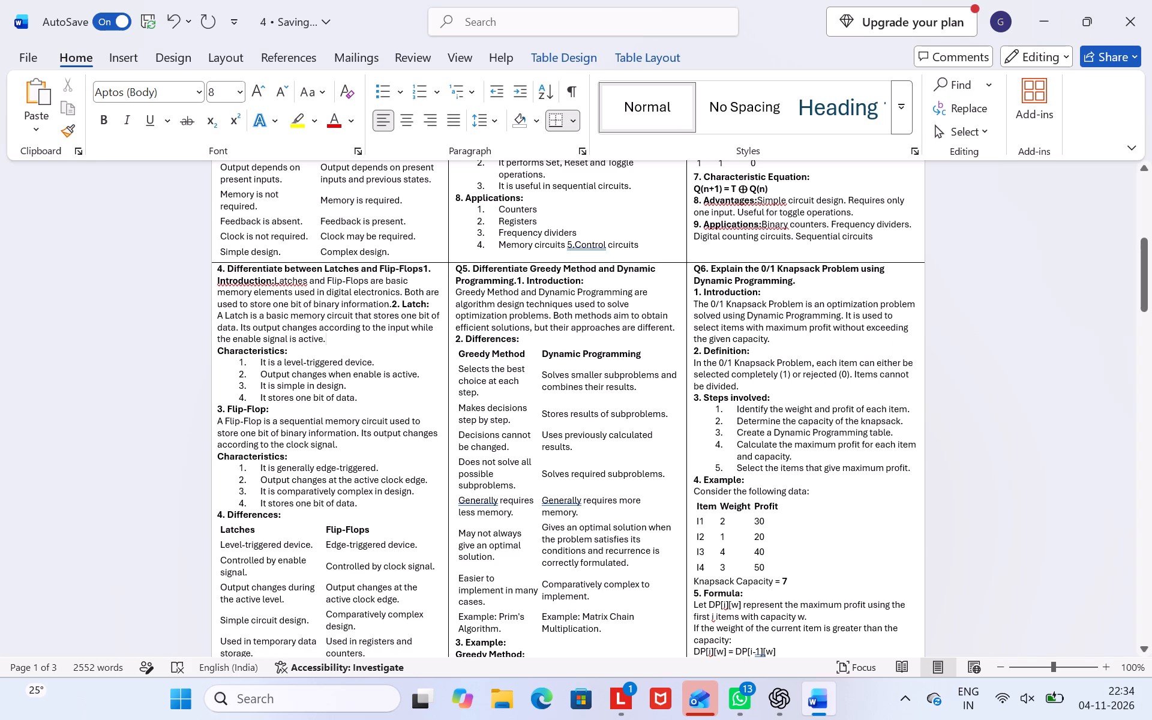
pyautogui.click(217, 348)
pyautogui.press('BackSpace')
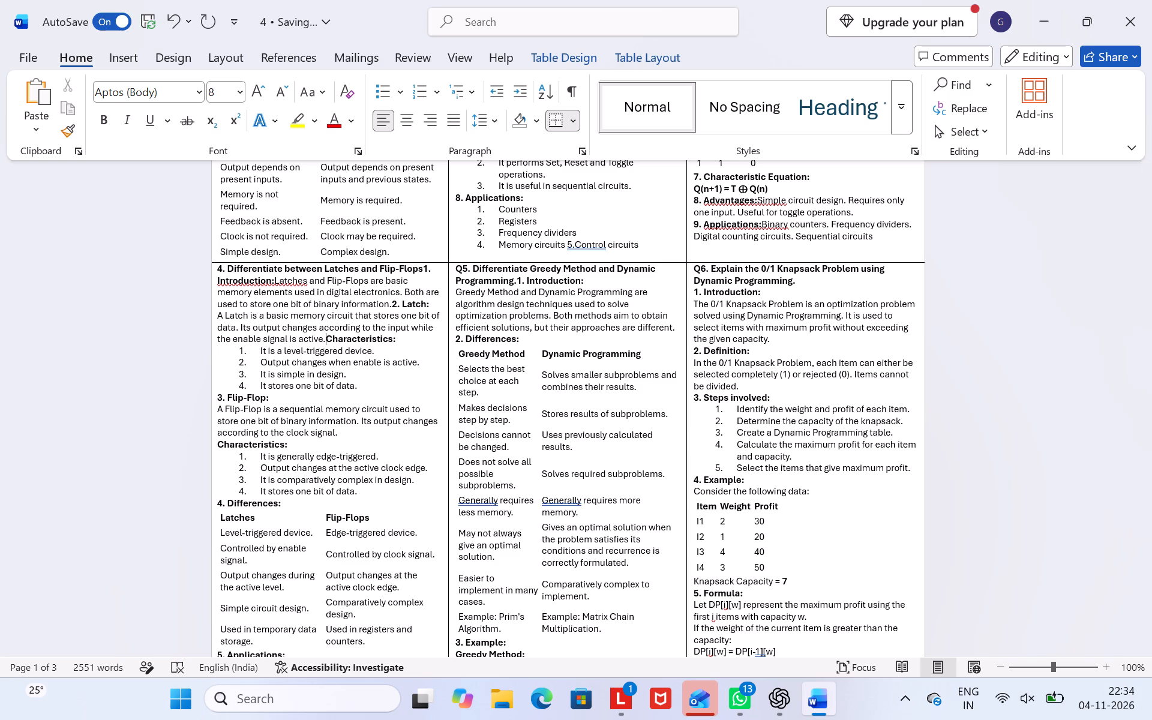
# Merge the four numbered latch characteristics in the Q4 cell into a single list item of running text.
pyautogui.moveTo(253, 381); pyautogui.dragTo(247, 367)
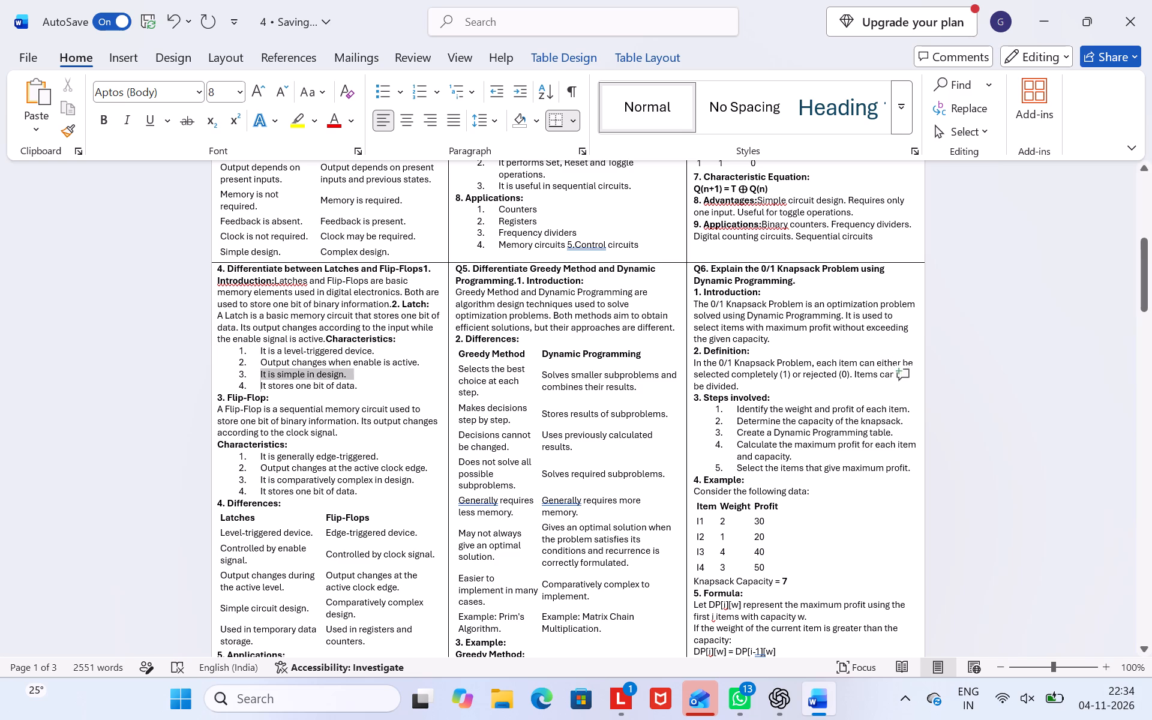
pyautogui.moveTo(247, 367); pyautogui.dragTo(259, 379)
pyautogui.click(259, 379)
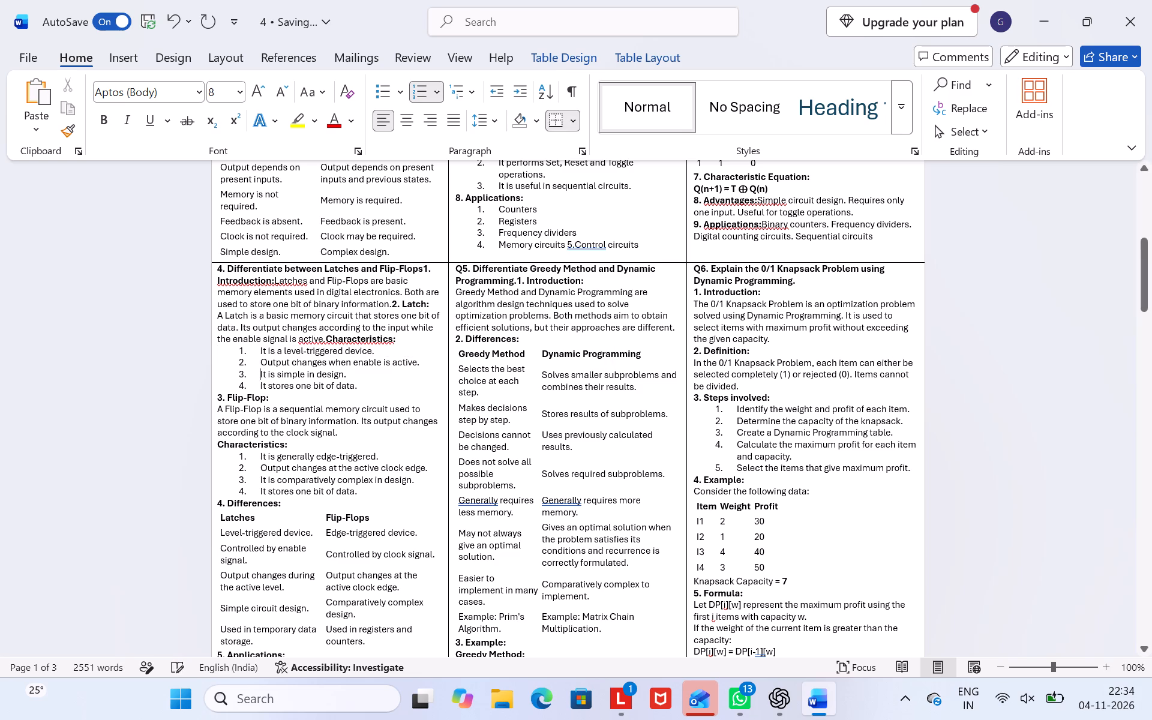
pyautogui.click(257, 386)
pyautogui.press('BackSpace')
pyautogui.press('BackSpace')
pyautogui.press('BackSpace')
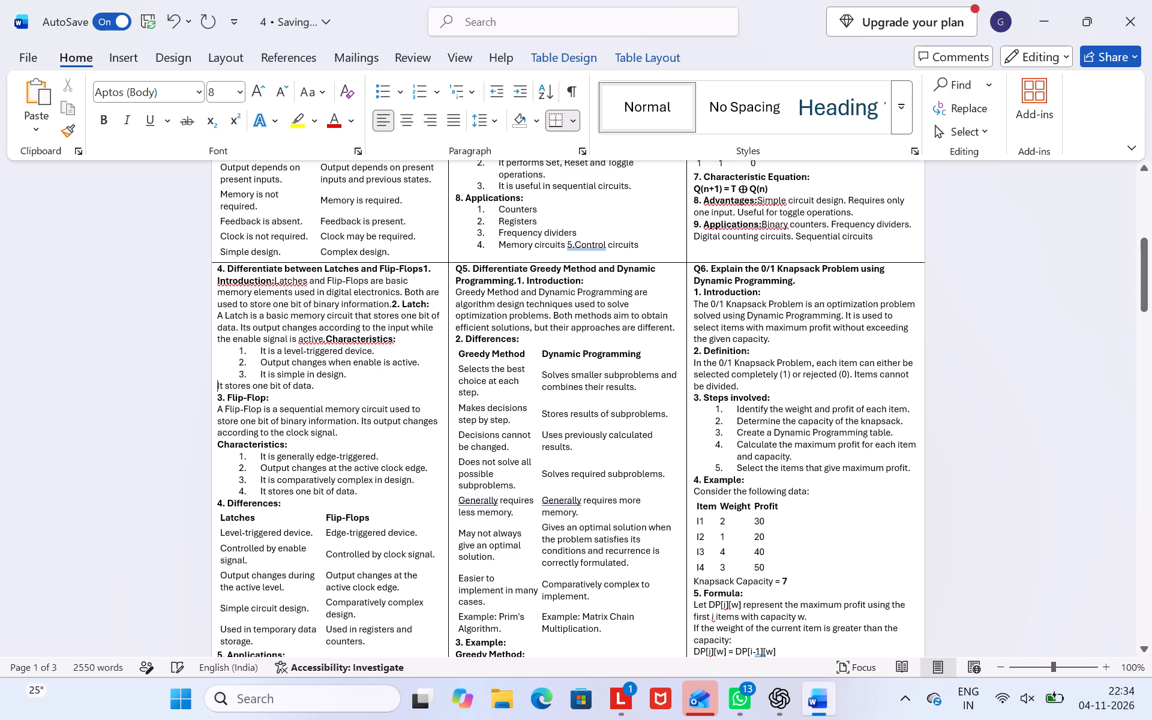
pyautogui.press('BackSpace')
pyautogui.click(257, 386)
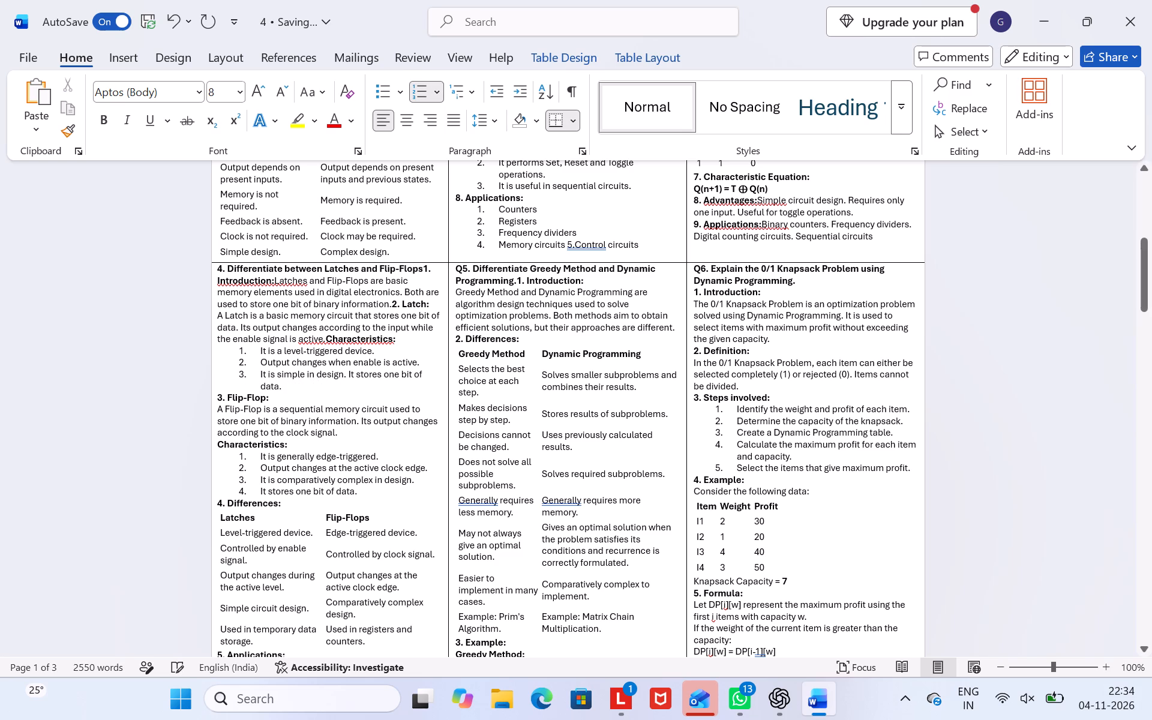
pyautogui.click(253, 369)
pyautogui.press('BackSpace')
pyautogui.press('BackSpace')
pyautogui.press('BackSpace')
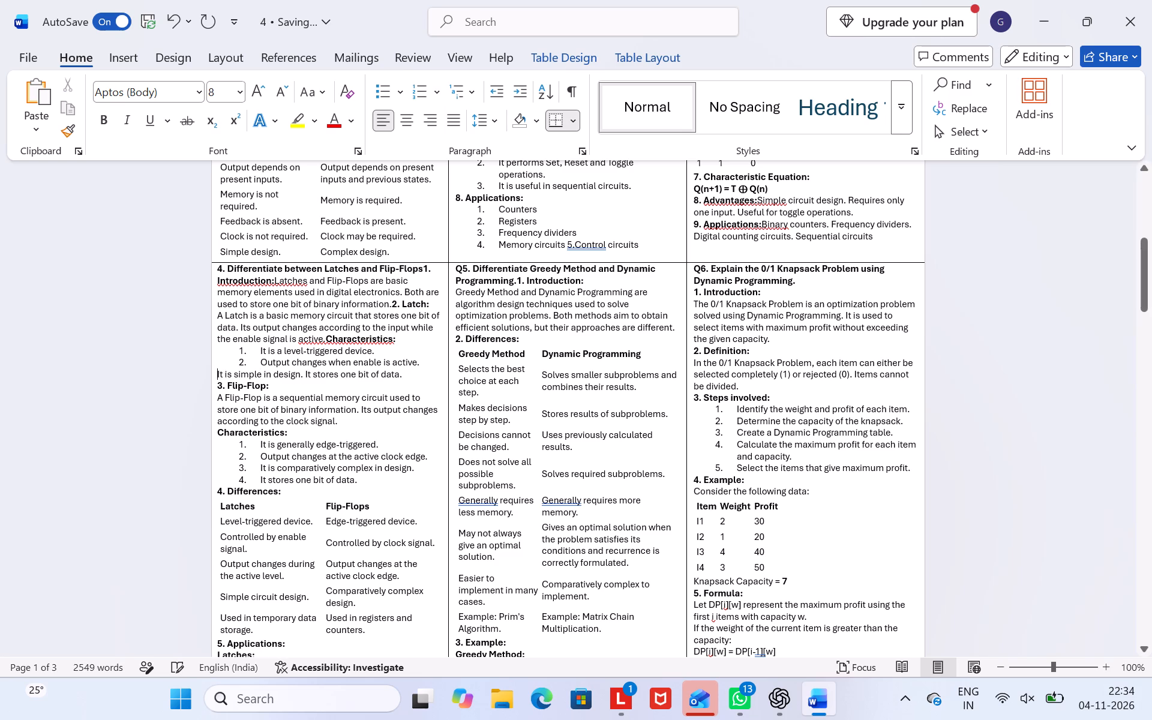
pyautogui.press('BackSpace')
pyautogui.click(257, 367)
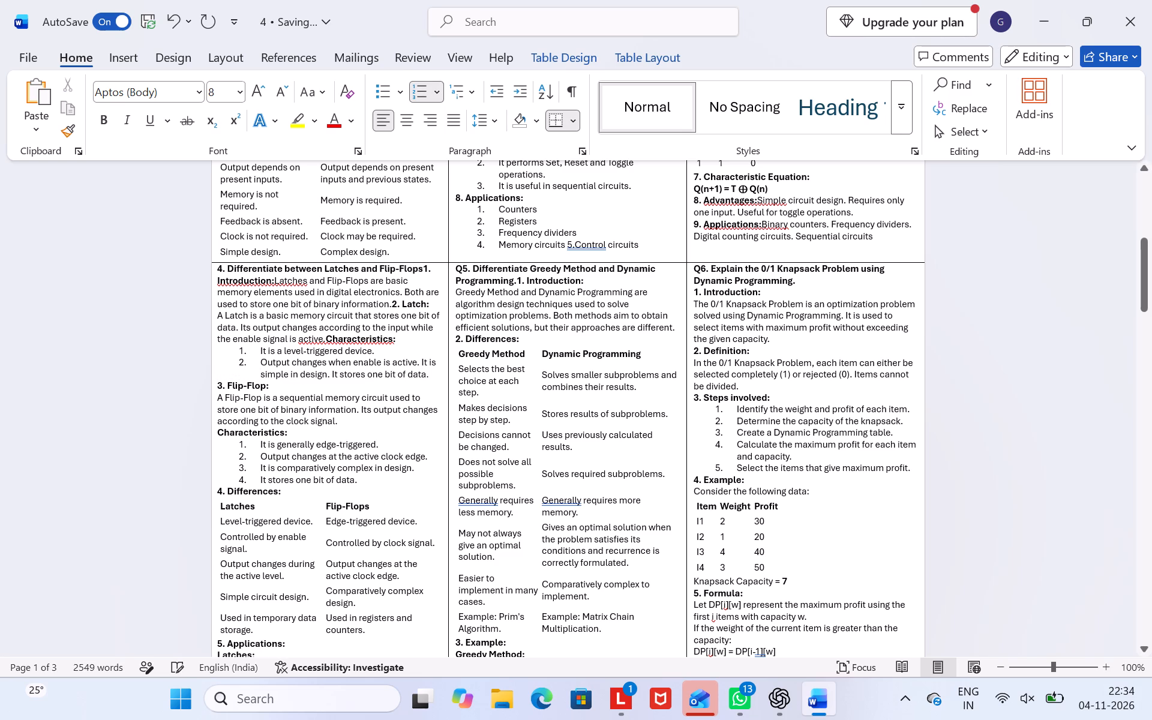
pyautogui.press('BackSpace')
pyautogui.press('BackSpace')
pyautogui.press('BackSpace')
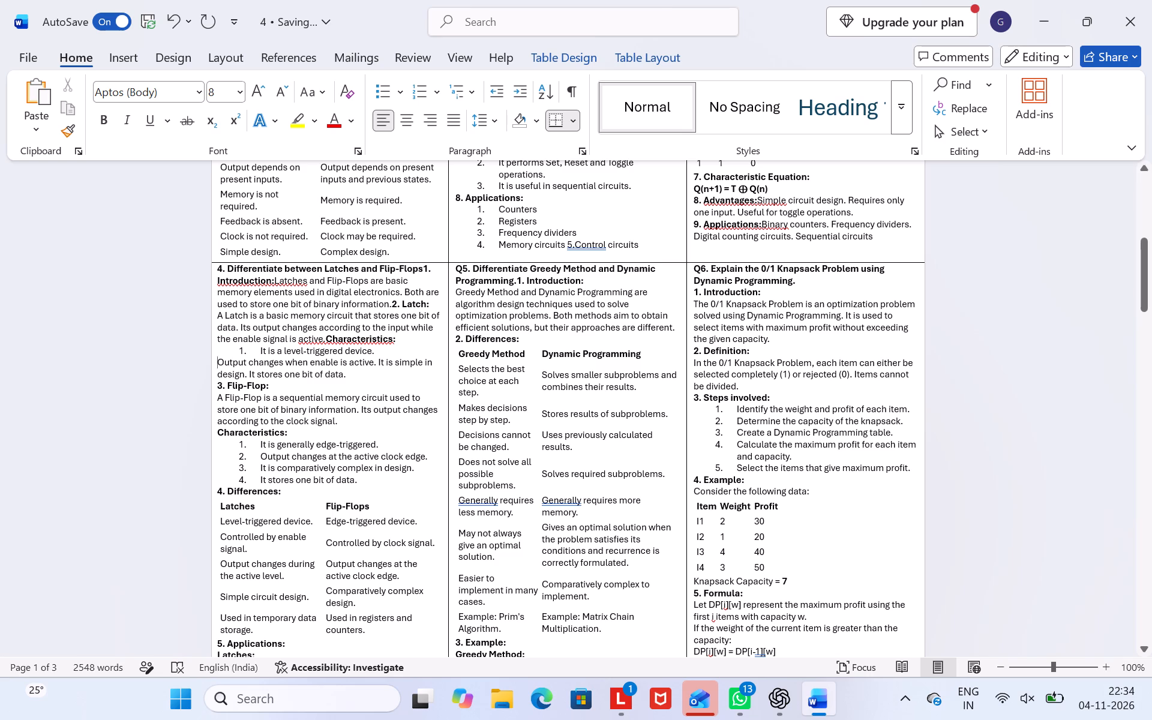
pyautogui.press('BackSpace')
# Remove the numbering from the merged latch characteristics and join them onto the "Characteristics:" heading line.
pyautogui.click(247, 357)
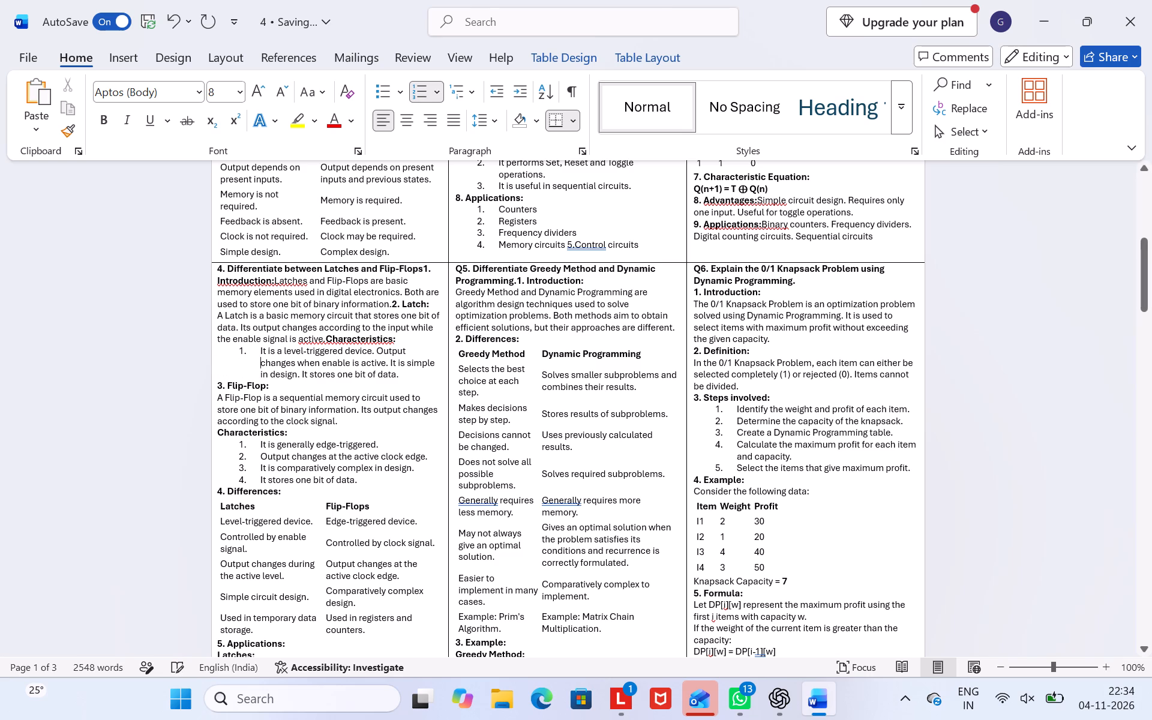
pyautogui.press('Left')
pyautogui.press('Up')
pyautogui.press('Up')
pyautogui.press('Down')
pyautogui.press('Right')
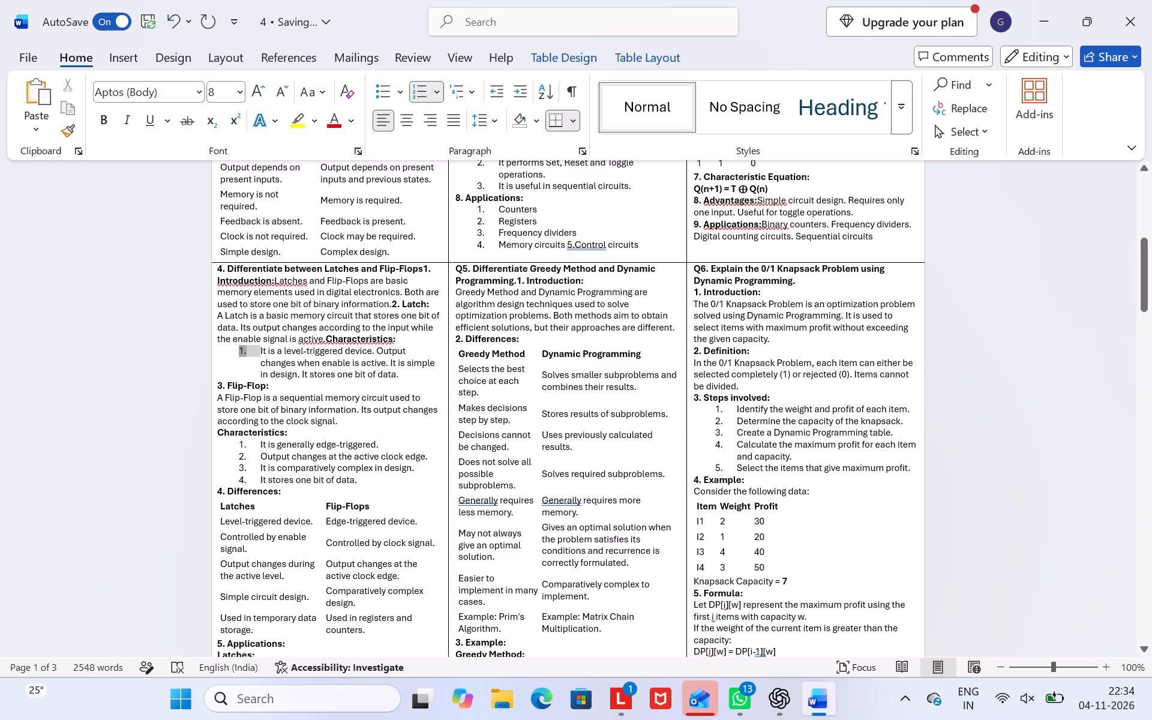
pyautogui.press('Right')
pyautogui.press('BackSpace')
pyautogui.press('BackSpace')
pyautogui.press('BackSpace')
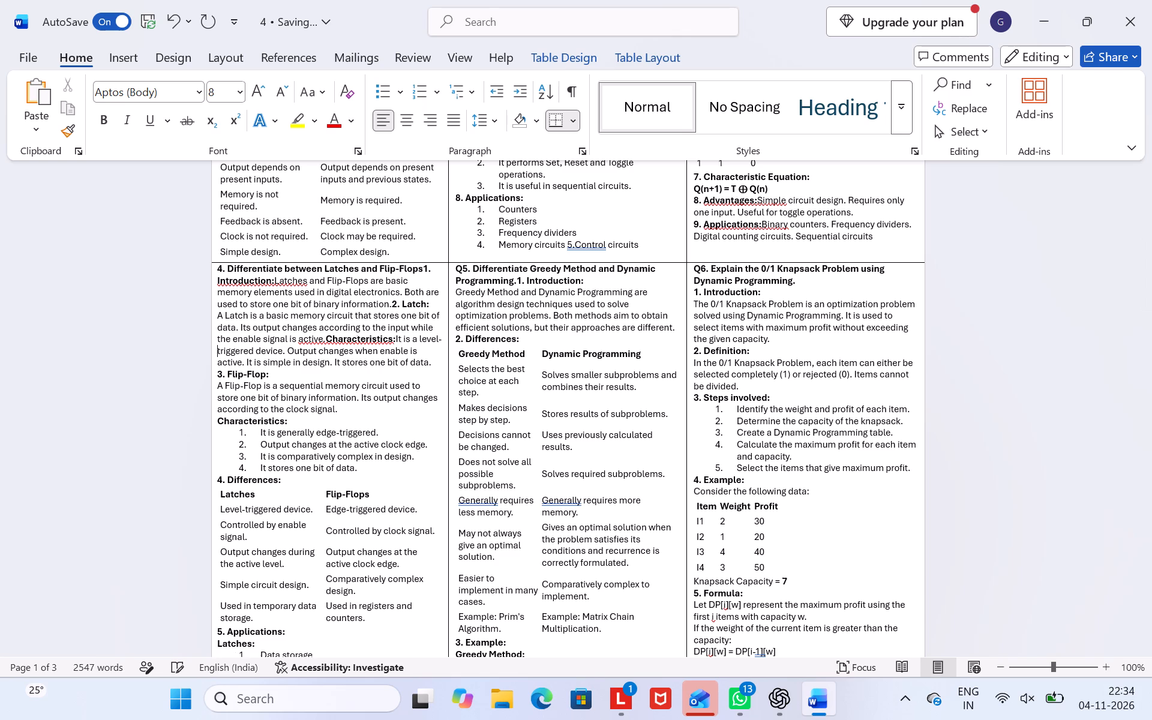
# Join the flip-flop definition onto its "3. Flip-Flop:" heading.
pyautogui.click(218, 389)
pyautogui.press('BackSpace')
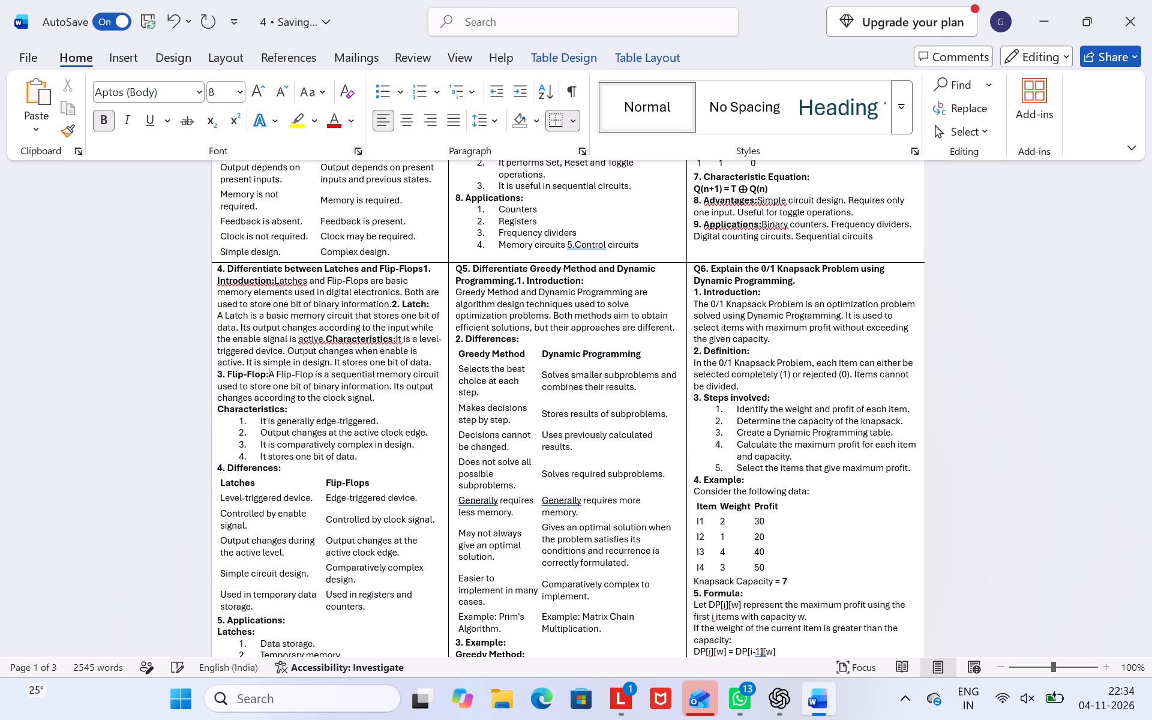
# Merge the four numbered flip-flop characteristics into a single list item of running text.
pyautogui.scroll(-1, 250, 424)
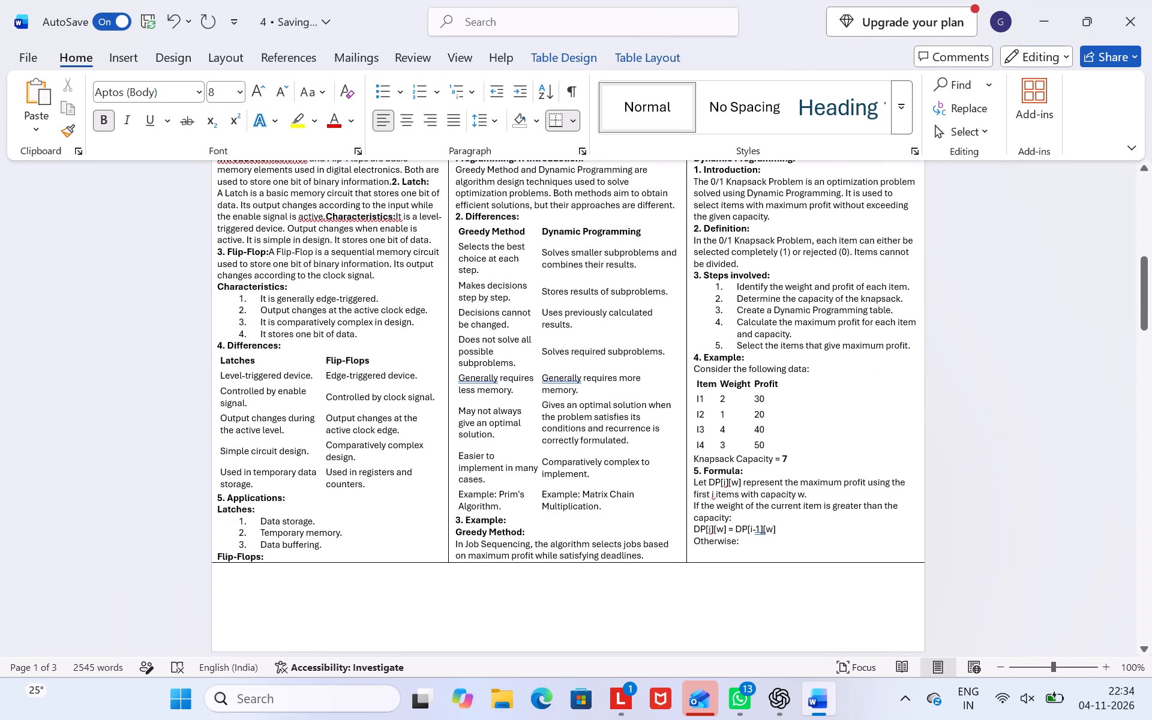
pyautogui.click(250, 335)
pyautogui.press('BackSpace')
pyautogui.press('BackSpace')
pyautogui.press('BackSpace')
pyautogui.press('BackSpace')
pyautogui.press('Left')
pyautogui.press('Left')
pyautogui.press('Left')
pyautogui.press('Left')
pyautogui.press('Left')
pyautogui.press('Left')
pyautogui.press('Left')
pyautogui.press('Left')
pyautogui.press('Left')
pyautogui.press('Left')
pyautogui.press('Left')
pyautogui.press('Left')
pyautogui.press('Left')
pyautogui.press('Left')
pyautogui.press('Left')
pyautogui.press('Left')
pyautogui.press('Left')
pyautogui.press('Left')
pyautogui.press('Left')
pyautogui.press('Left')
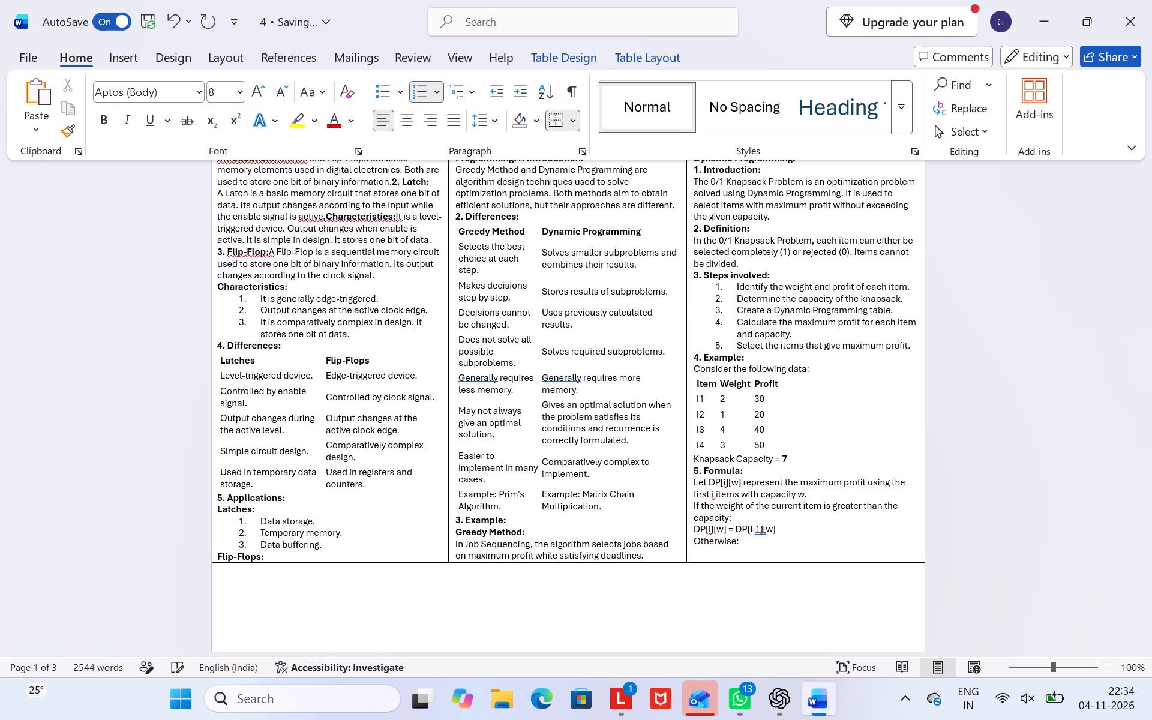
pyautogui.press('Left')
pyautogui.press('Left')
pyautogui.press('Left')
pyautogui.press('Left')
pyautogui.press('Left')
pyautogui.press('Left')
pyautogui.press('Left')
pyautogui.press('Left')
pyautogui.press('Left')
pyautogui.press('Left')
pyautogui.press('Left')
pyautogui.press('Left')
pyautogui.press('Left')
pyautogui.press('BackSpace')
pyautogui.press('BackSpace')
pyautogui.press('BackSpace')
pyautogui.press('BackSpace')
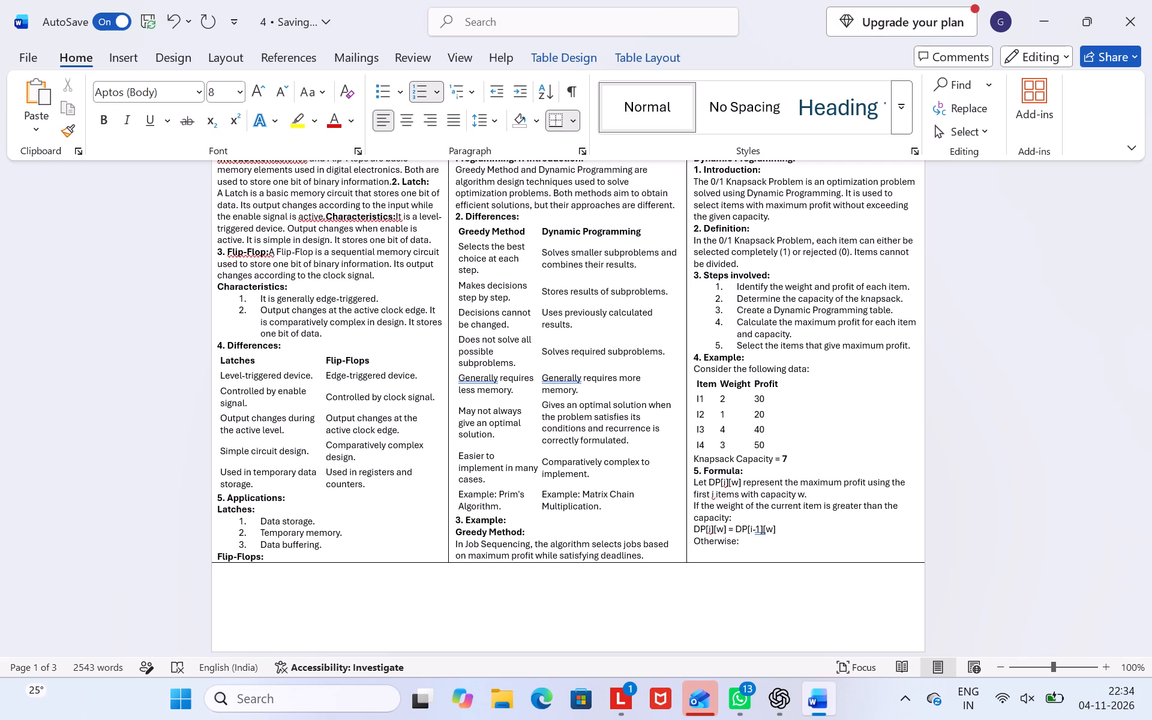
pyautogui.press('Left')
pyautogui.press('Left')
pyautogui.press('Left')
pyautogui.press('Left')
pyautogui.press('Left')
pyautogui.press('Left')
pyautogui.press('Left')
pyautogui.press('Left')
pyautogui.press('Left')
pyautogui.press('Left')
pyautogui.press('Left')
pyautogui.press('Left')
pyautogui.press('Left')
pyautogui.press('Left')
pyautogui.press('Left')
pyautogui.press('Left')
pyautogui.press('Left')
pyautogui.press('Left')
pyautogui.press('Left')
pyautogui.press('Left')
pyautogui.press('Left')
pyautogui.press('Left')
pyautogui.press('Left')
pyautogui.press('Left')
pyautogui.press('Left')
pyautogui.press('Left')
pyautogui.press('Left')
pyautogui.press('Left')
pyautogui.press('Left')
pyautogui.press('Left')
pyautogui.press('Left')
pyautogui.press('Left')
pyautogui.press('Left')
pyautogui.press('BackSpace')
pyautogui.press('BackSpace')
pyautogui.press('BackSpace')
pyautogui.press('BackSpace')
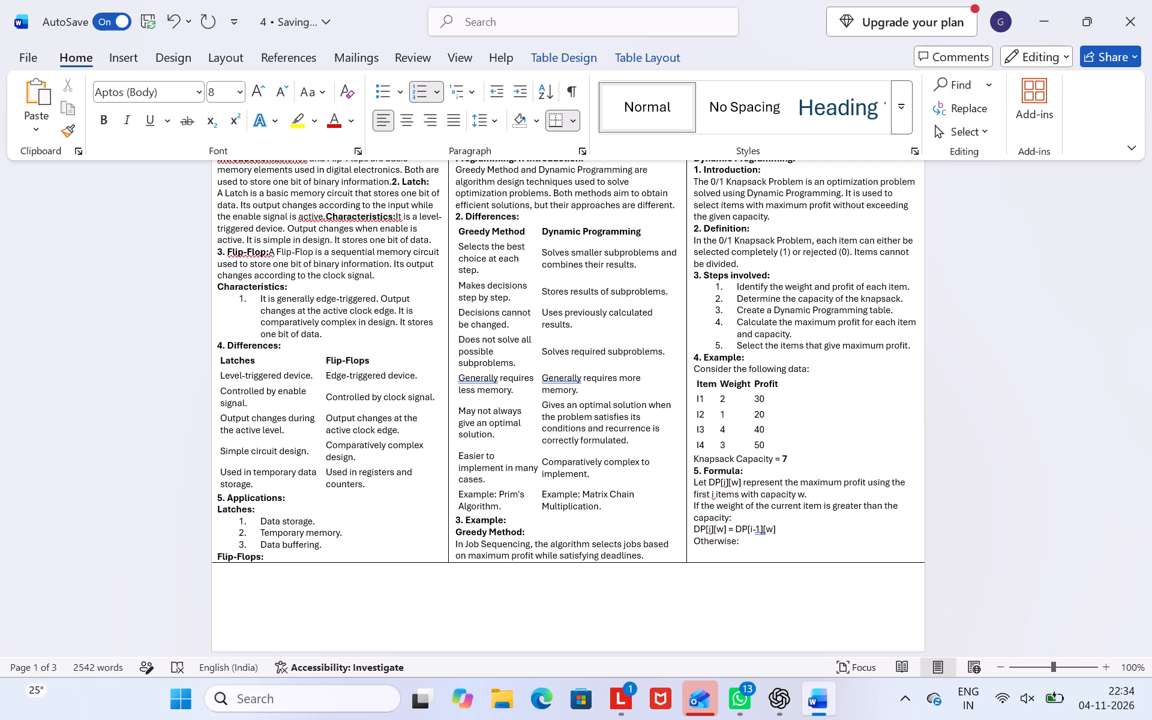
# Remove the numbering from the merged flip-flop characteristics and join them onto their "Characteristics:" heading line.
pyautogui.press('Left')
pyautogui.press('Left')
pyautogui.press('Left')
pyautogui.press('Left')
pyautogui.press('Left')
pyautogui.press('Left')
pyautogui.press('Left')
pyautogui.press('Left')
pyautogui.press('Left')
pyautogui.press('Left')
pyautogui.press('Left')
pyautogui.press('Left')
pyautogui.press('Left')
pyautogui.press('Left')
pyautogui.press('Left')
pyautogui.press('Left')
pyautogui.press('Left')
pyautogui.press('Left')
pyautogui.press('Left')
pyautogui.press('Left')
pyautogui.press('Left')
pyautogui.press('Left')
pyautogui.press('Left')
pyautogui.press('Left')
pyautogui.press('Left')
pyautogui.press('Left')
pyautogui.press('Left')
pyautogui.press('Left')
pyautogui.press('Left')
pyautogui.press('Left')
pyautogui.press('BackSpace')
pyautogui.press('BackSpace')
pyautogui.press('BackSpace')
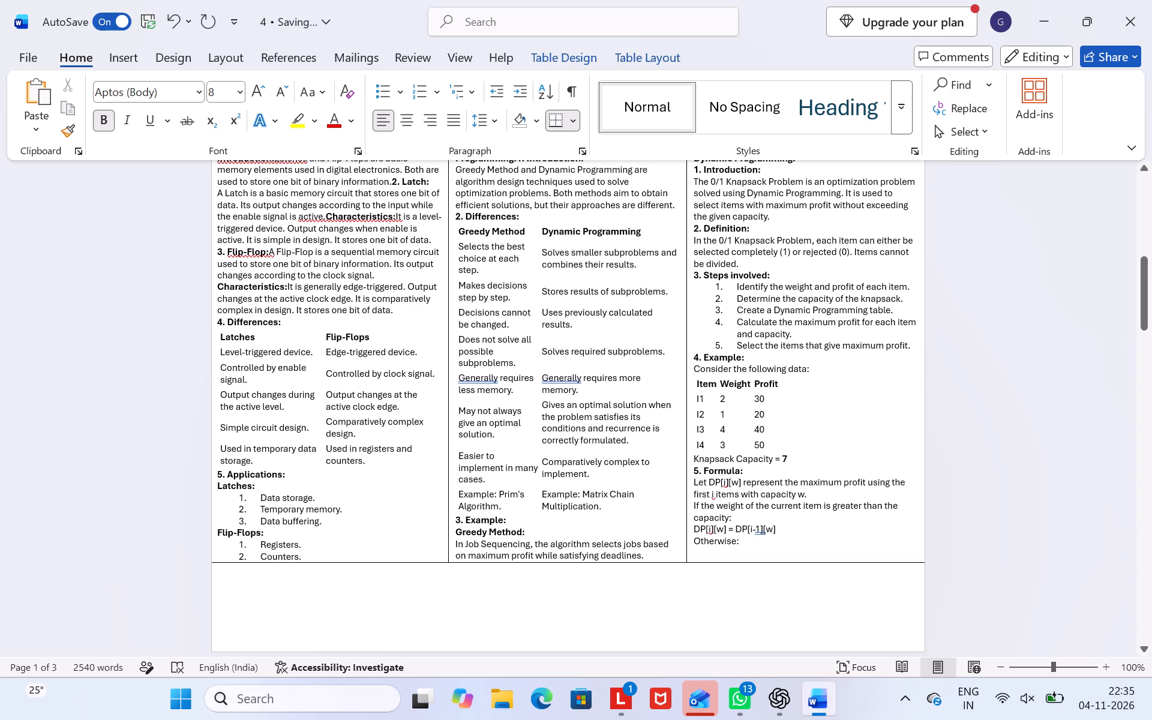
# Clear the cell beside the Latches and Flip-Flops answer, deleting the old Q5 Greedy Method and Q8 Backtracking answers.
pyautogui.scroll(-2, 269, 415)
pyautogui.scroll(1, 269, 415)
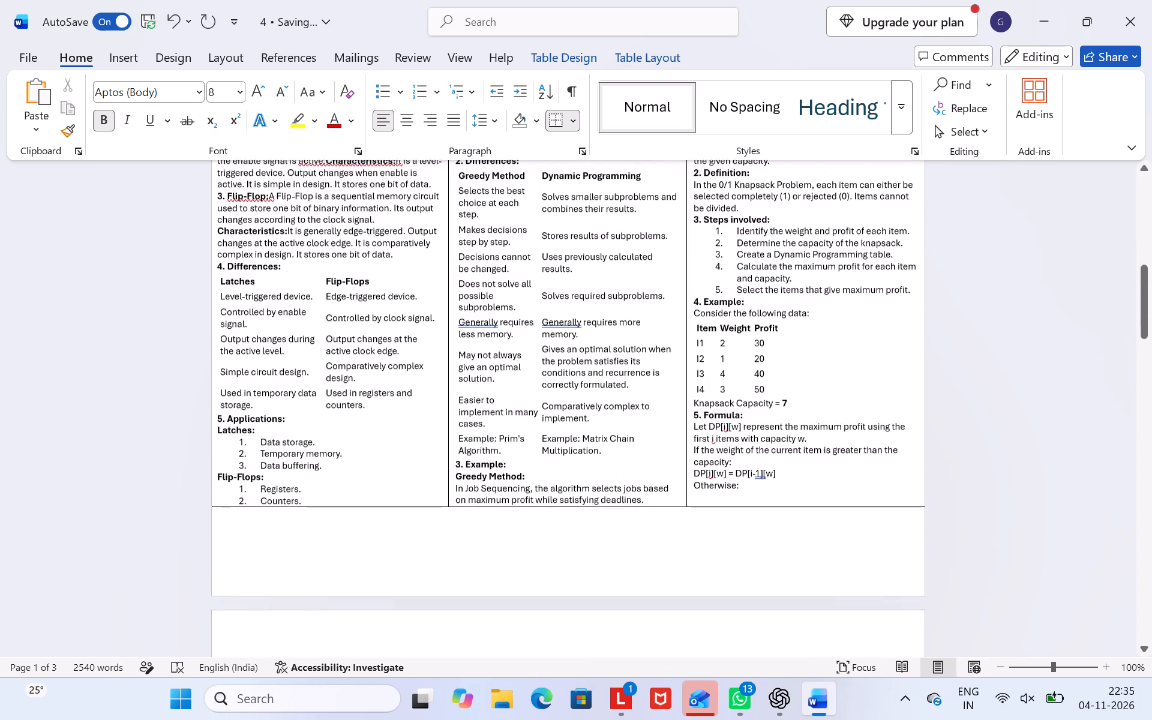
pyautogui.scroll(1, 269, 415)
pyautogui.moveTo(643, 418); pyautogui.dragTo(532, 188)
pyautogui.press('BackSpace')
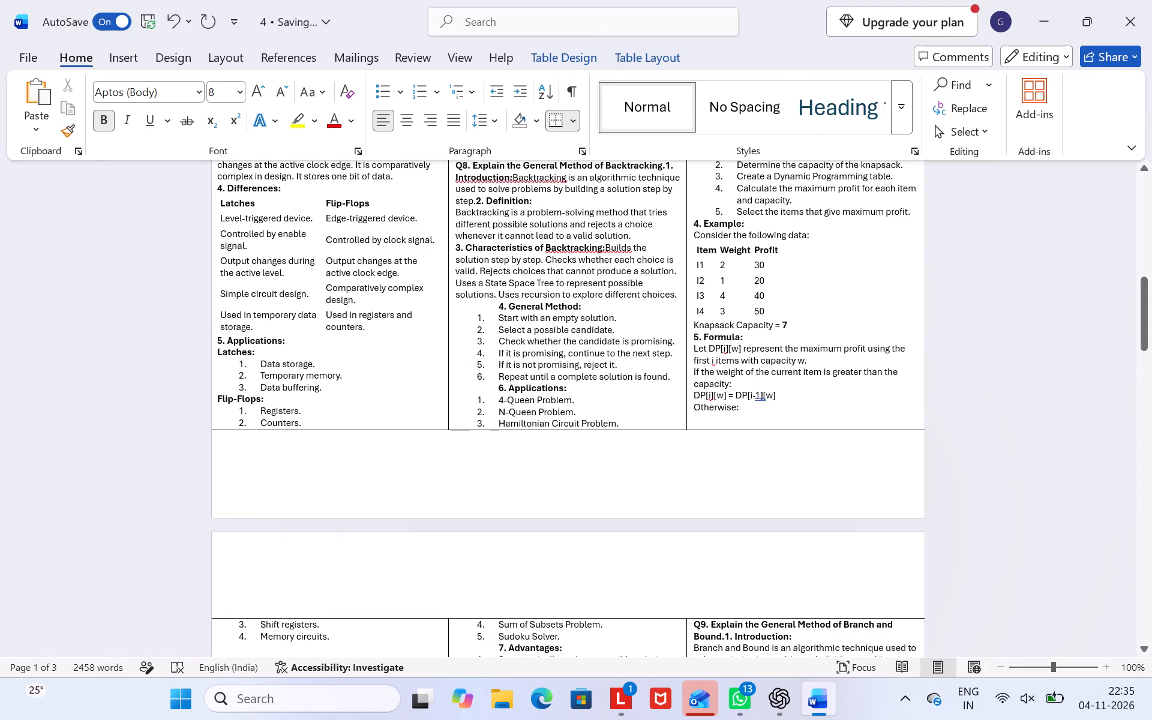
pyautogui.moveTo(629, 414); pyautogui.dragTo(581, 212)
pyautogui.press('BackSpace')
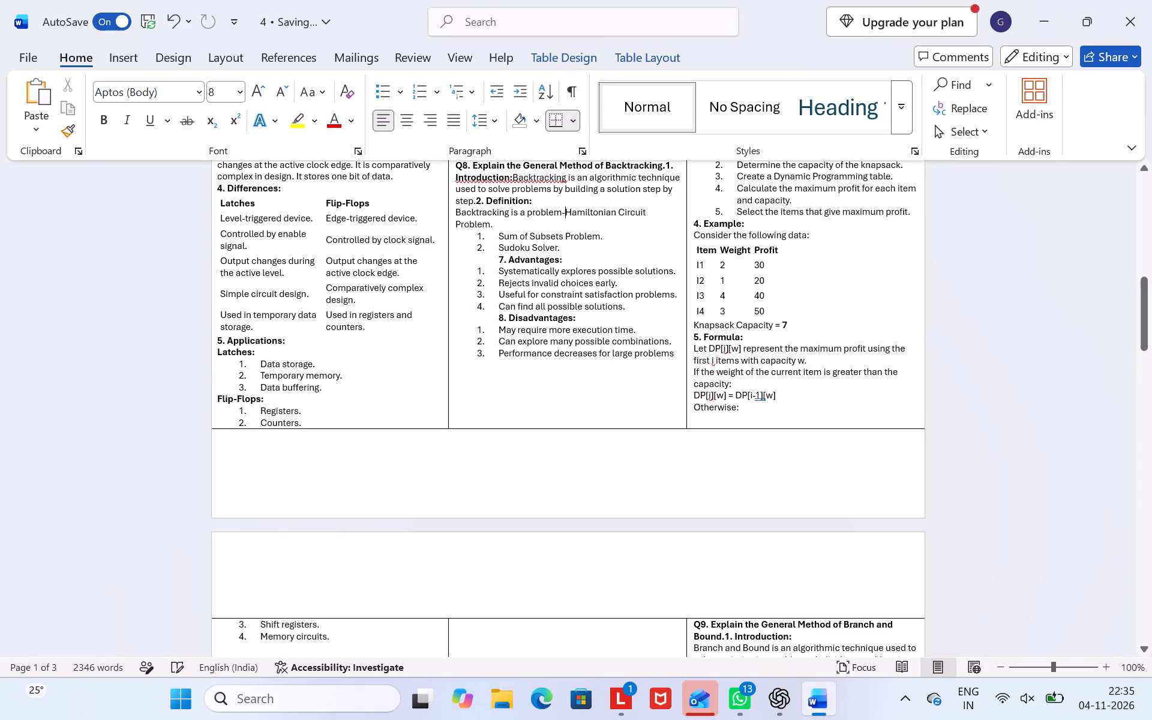
pyautogui.moveTo(607, 388); pyautogui.dragTo(576, 192)
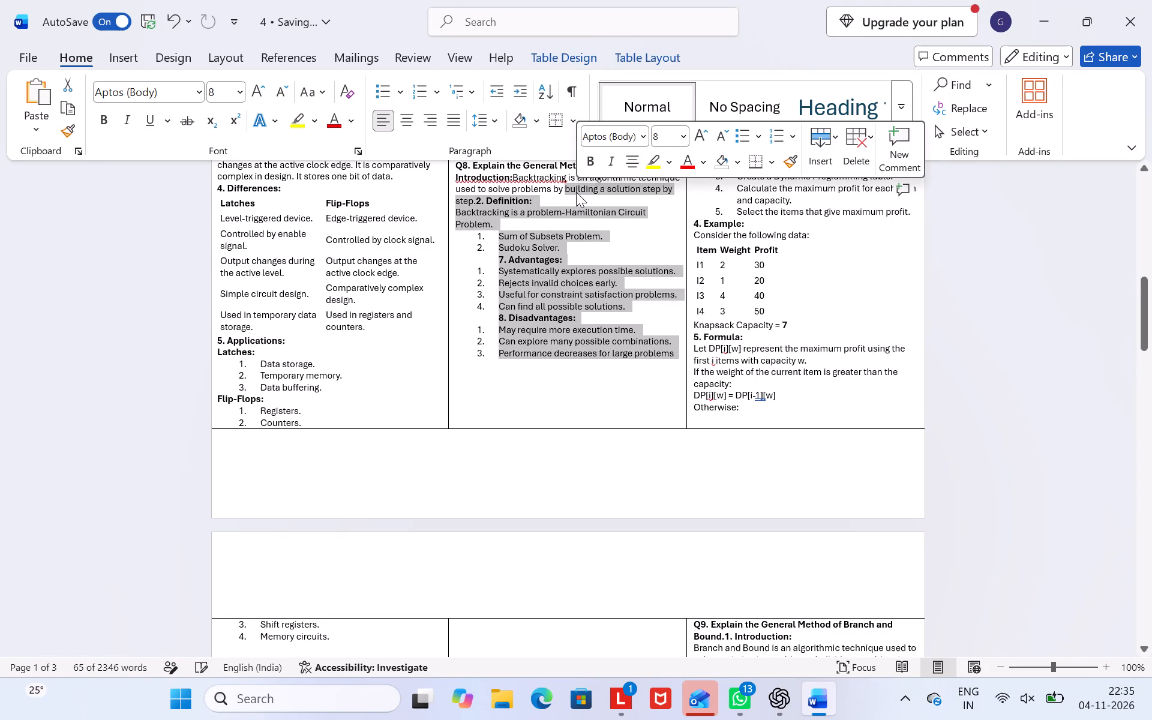
pyautogui.press('BackSpace')
pyautogui.scroll(2, 581, 250)
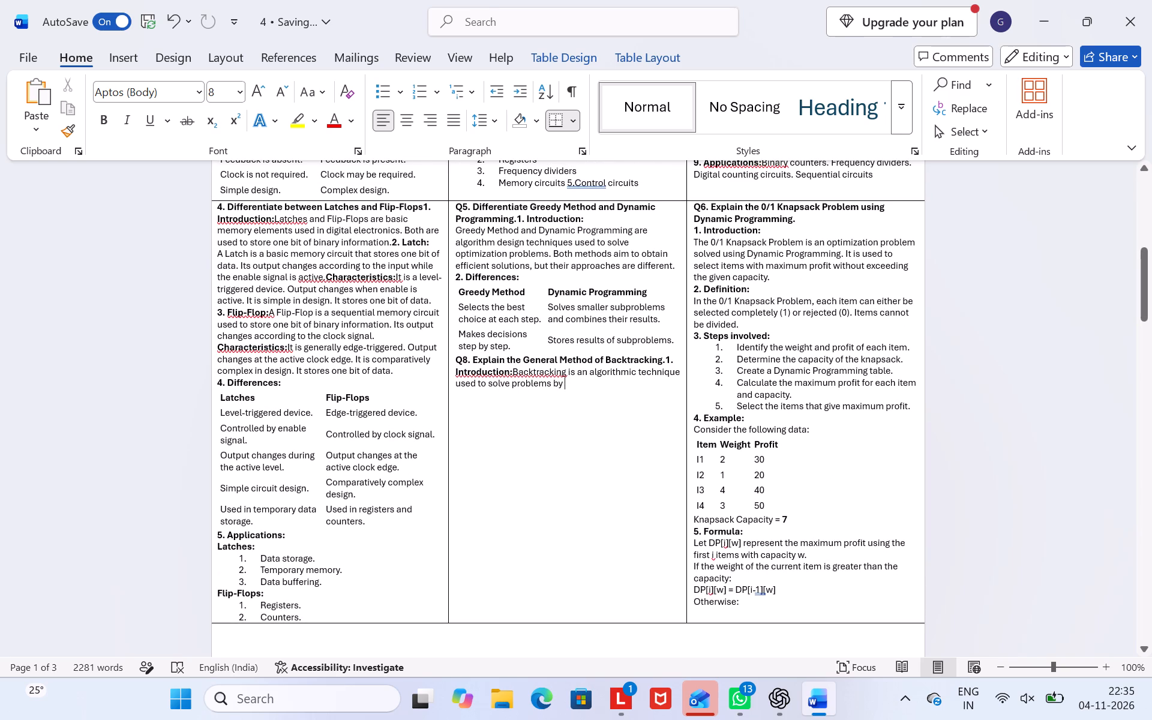
pyautogui.moveTo(571, 394); pyautogui.dragTo(457, 212)
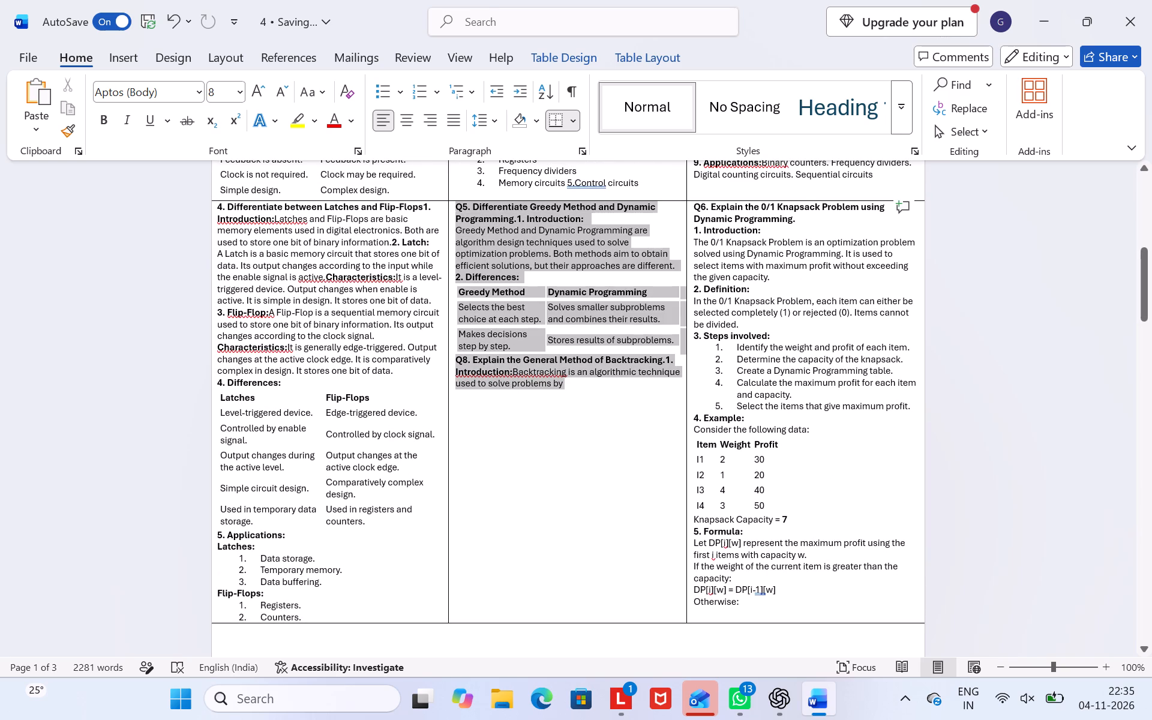
pyautogui.moveTo(457, 212); pyautogui.dragTo(457, 211)
pyautogui.press('BackSpace')
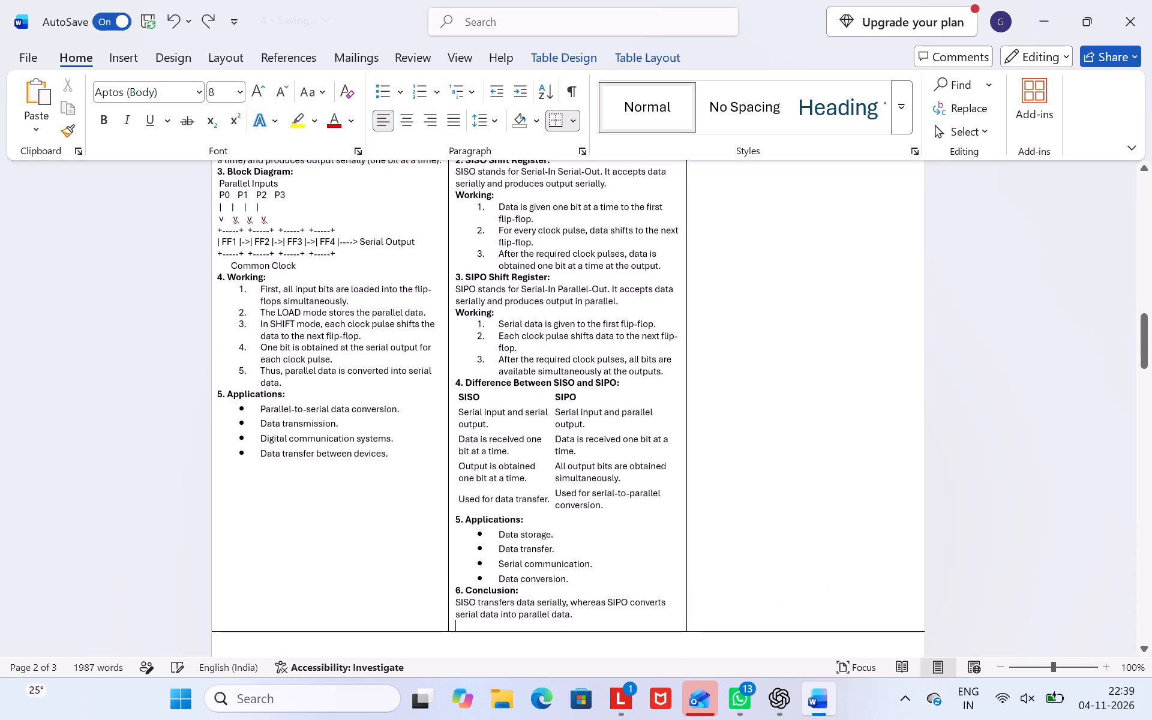
# Remove the blank line above the SISO and SIPO question heading, keeping the heading at the top of its cell.
pyautogui.scroll(1, 511, 355)
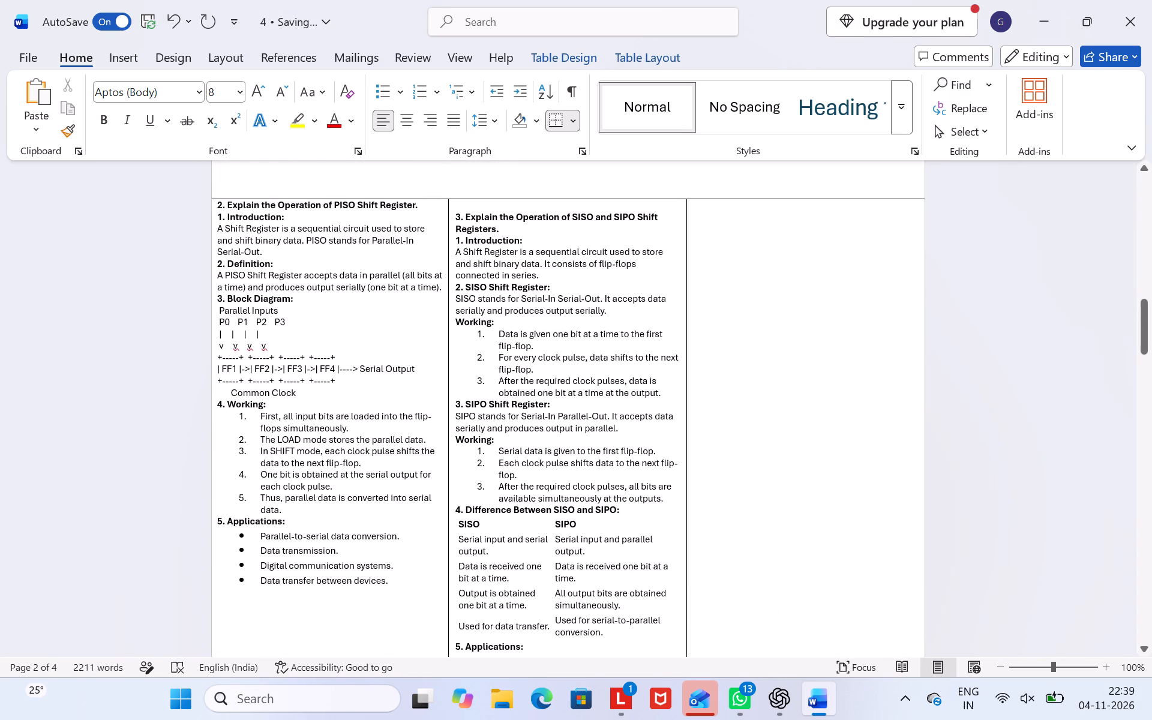
pyautogui.click(459, 212)
pyautogui.press('Left')
pyautogui.press('BackSpace')
pyautogui.press('BackSpace')
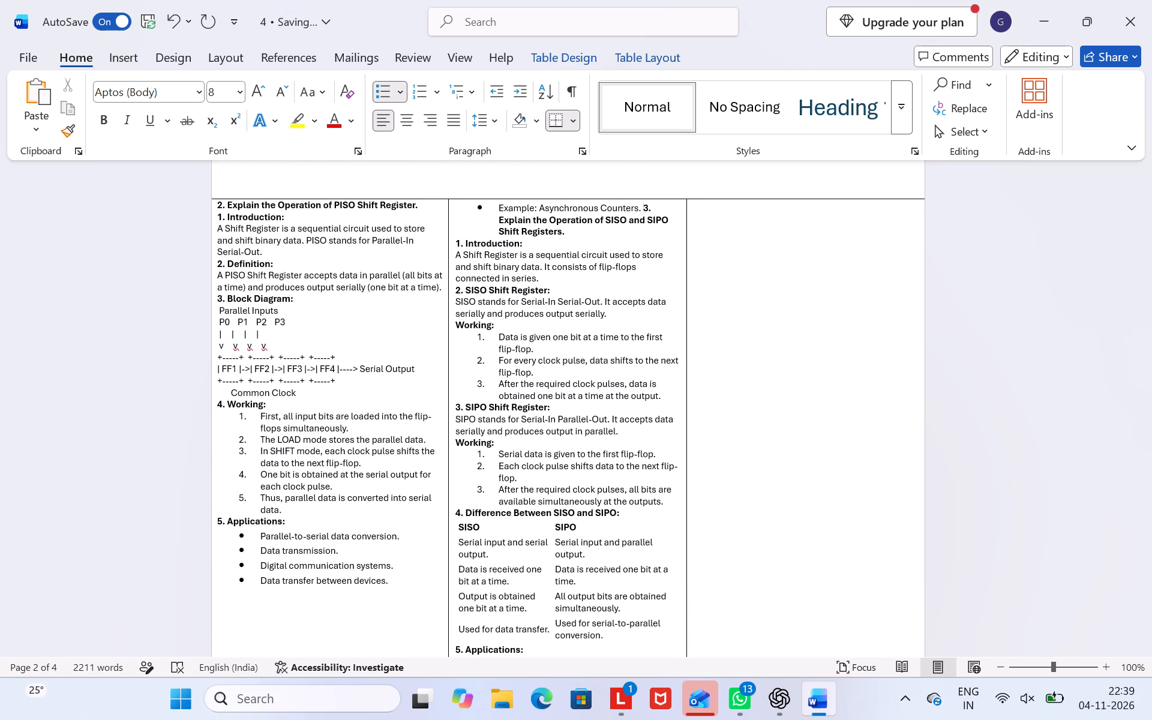
pyautogui.hotkey('ctrl', 'z')
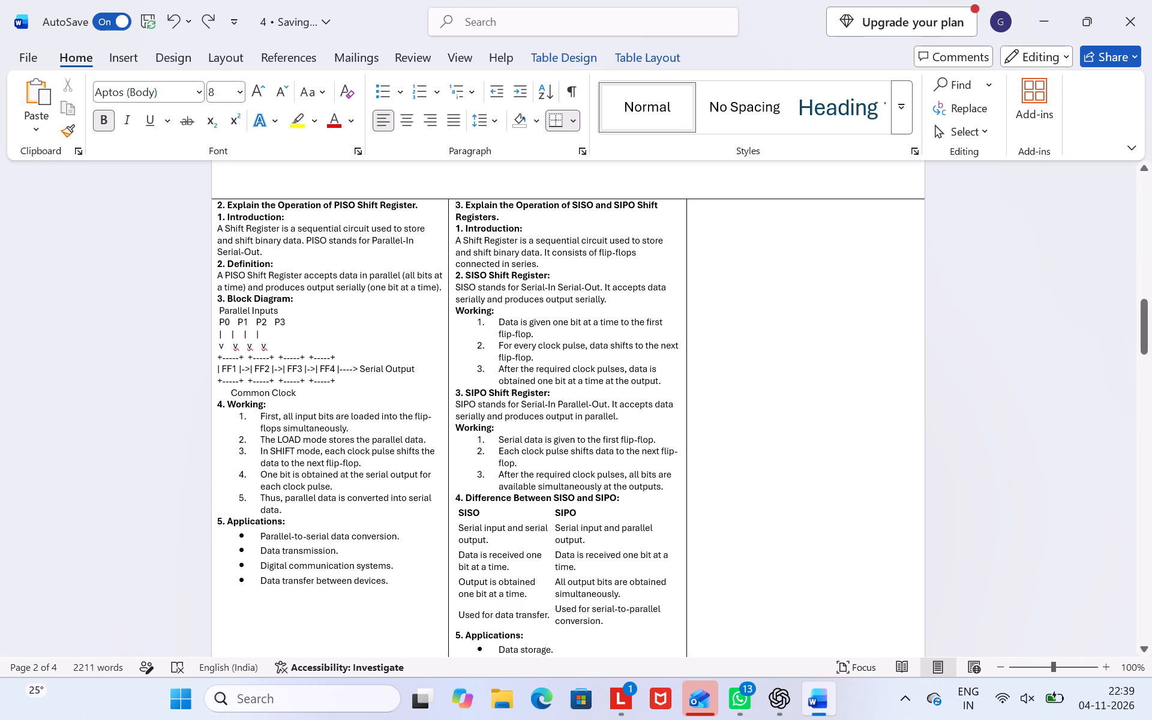
# Join "1. Introduction:" to the SISO and SIPO question heading and "2. SISO Shift Register:" to the end of the introduction text.
pyautogui.click(457, 232)
pyautogui.press('BackSpace')
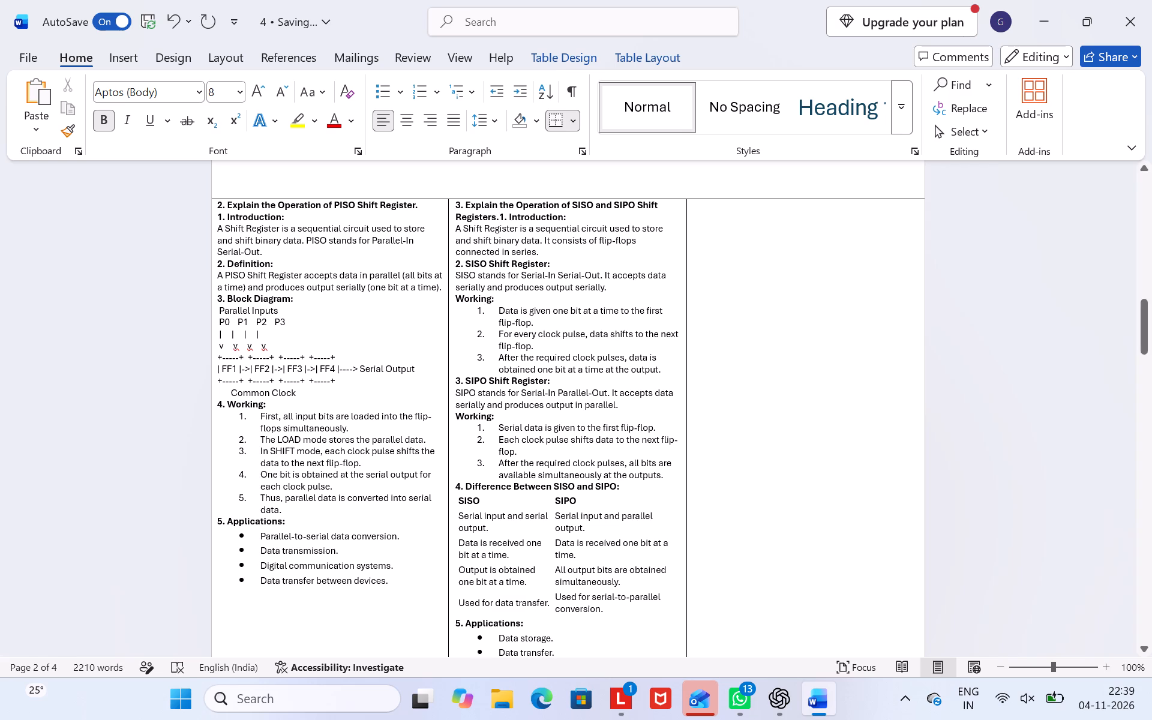
pyautogui.click(457, 262)
pyautogui.press('BackSpace')
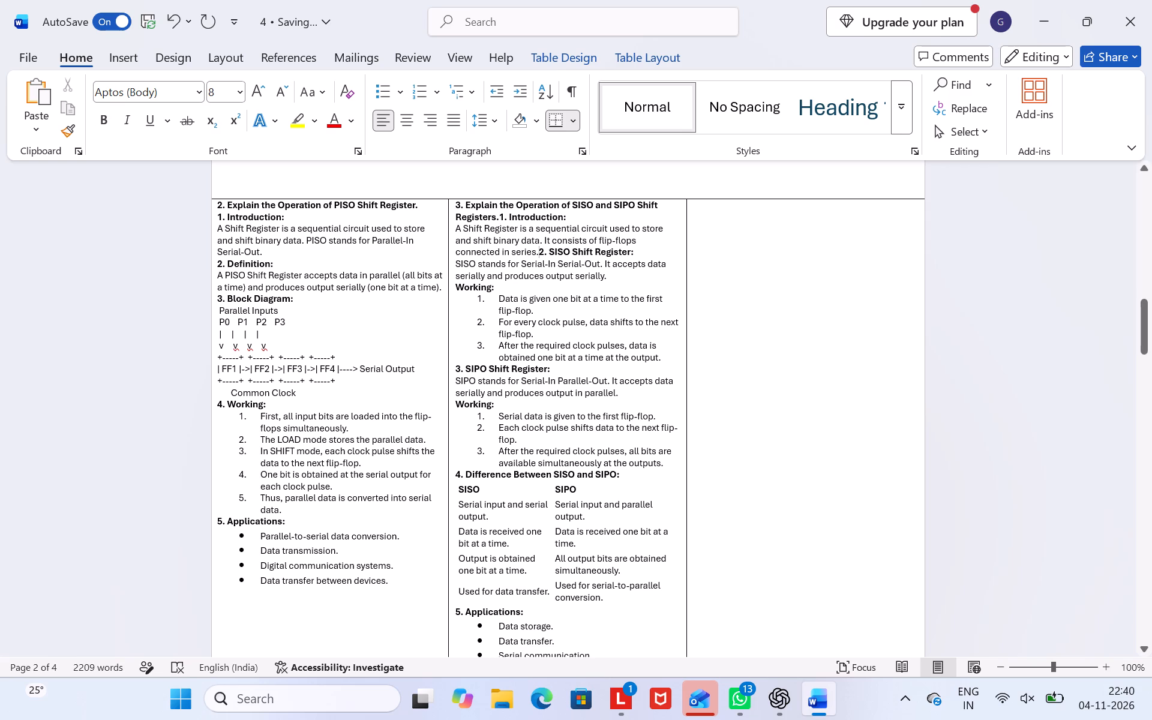
# Delete the "6. Conclusion:" section and the empty line left at the end of the SISO and SIPO answer.
pyautogui.scroll(-3, 491, 338)
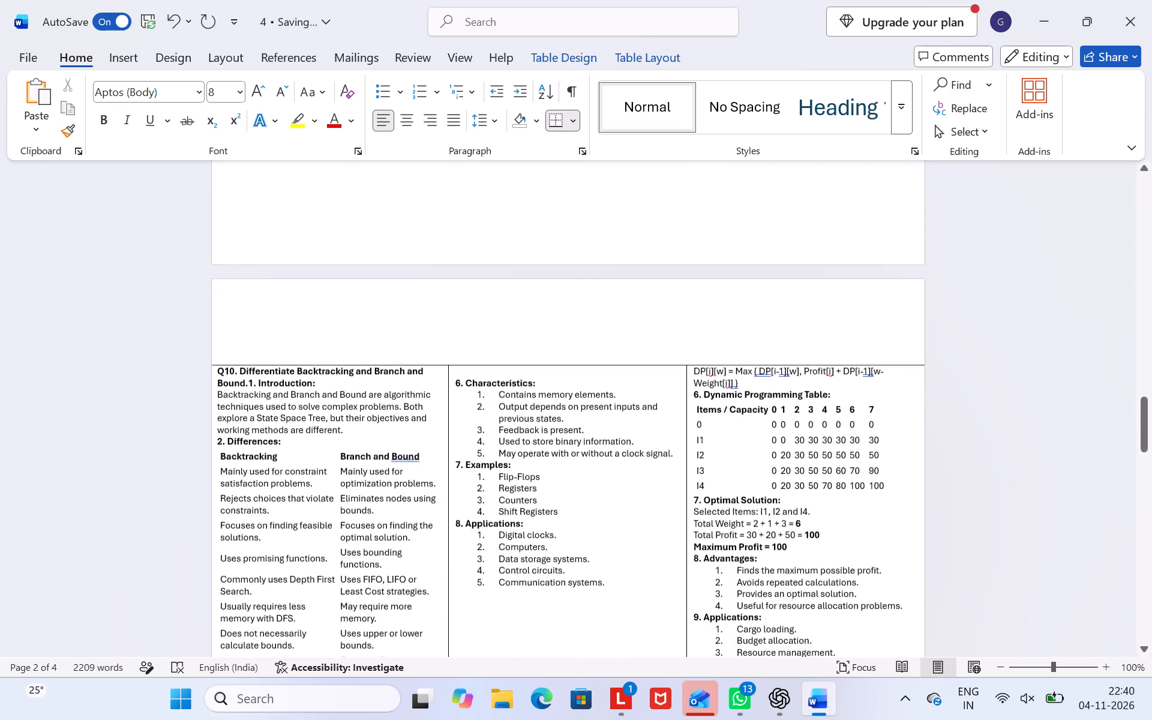
pyautogui.scroll(2, 491, 338)
pyautogui.moveTo(577, 371); pyautogui.dragTo(458, 349)
pyautogui.press('BackSpace')
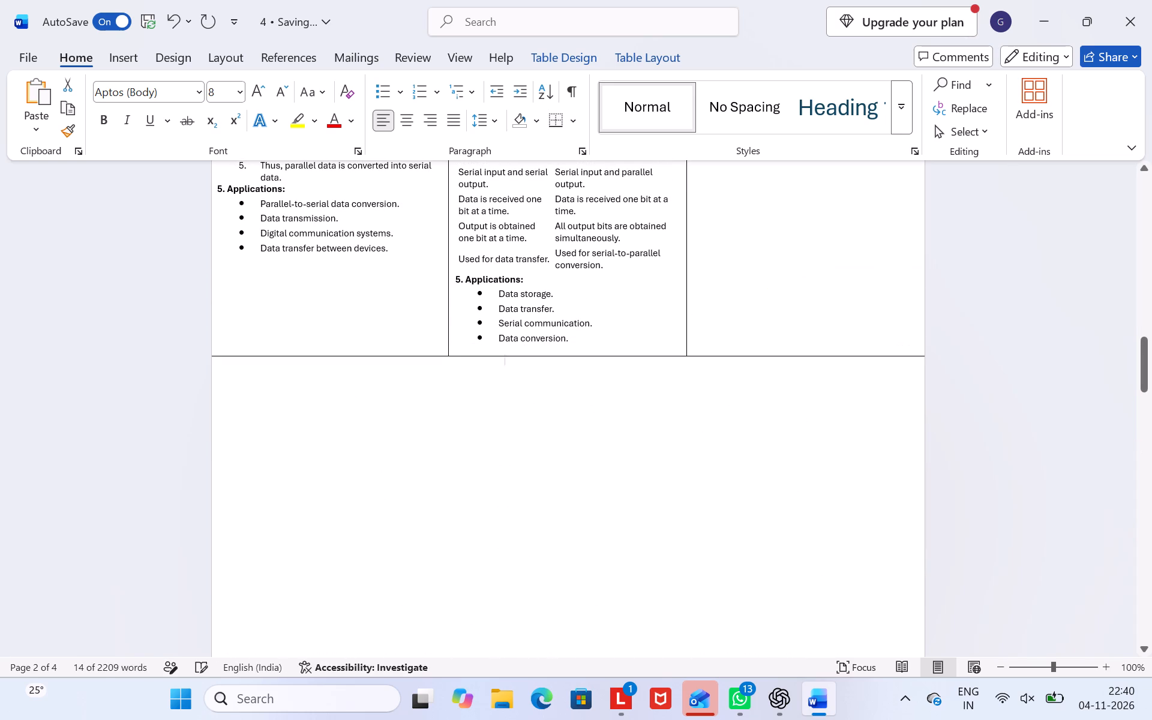
pyautogui.press('BackSpace')
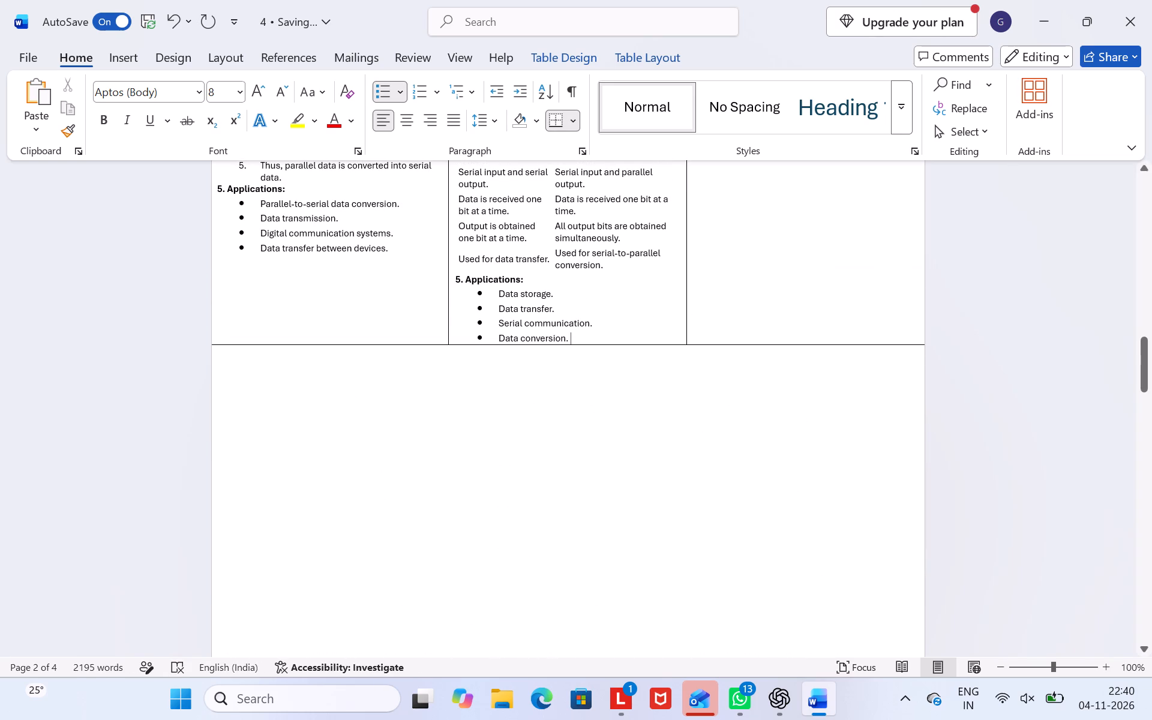
# Merge the "Data conversion." bullet into the end of the "Serial communication." bullet.
pyautogui.click(485, 339)
pyautogui.press('BackSpace')
pyautogui.press('BackSpace')
pyautogui.press('BackSpace')
pyautogui.press('BackSpace')
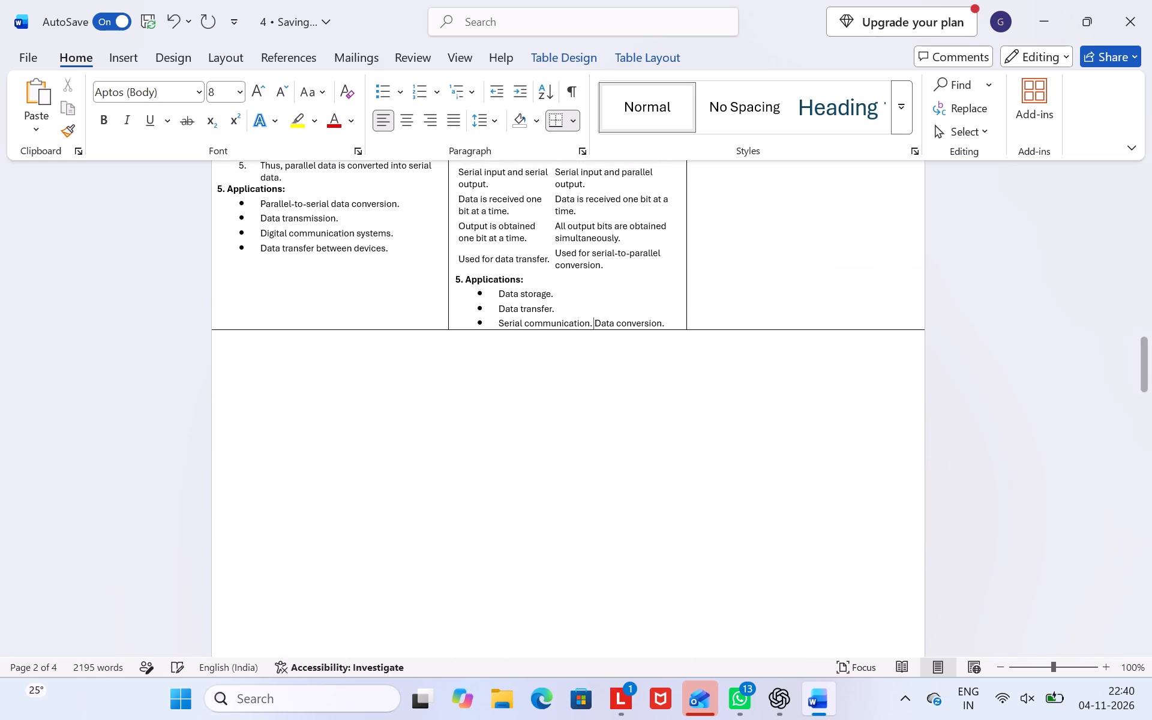
# Merge the combined "Serial communication. Data conversion." bullet into the end of the "Data transfer." bullet.
pyautogui.press('Left')
pyautogui.press('Left')
pyautogui.press('Left')
pyautogui.press('Left')
pyautogui.press('Left')
pyautogui.press('Left')
pyautogui.press('Left')
pyautogui.press('Left')
pyautogui.press('Left')
pyautogui.press('Left')
pyautogui.press('Left')
pyautogui.press('Left')
pyautogui.press('Left')
pyautogui.press('Left')
pyautogui.press('Left')
pyautogui.press('Left')
pyautogui.press('Left')
pyautogui.press('Left')
pyautogui.press('Left')
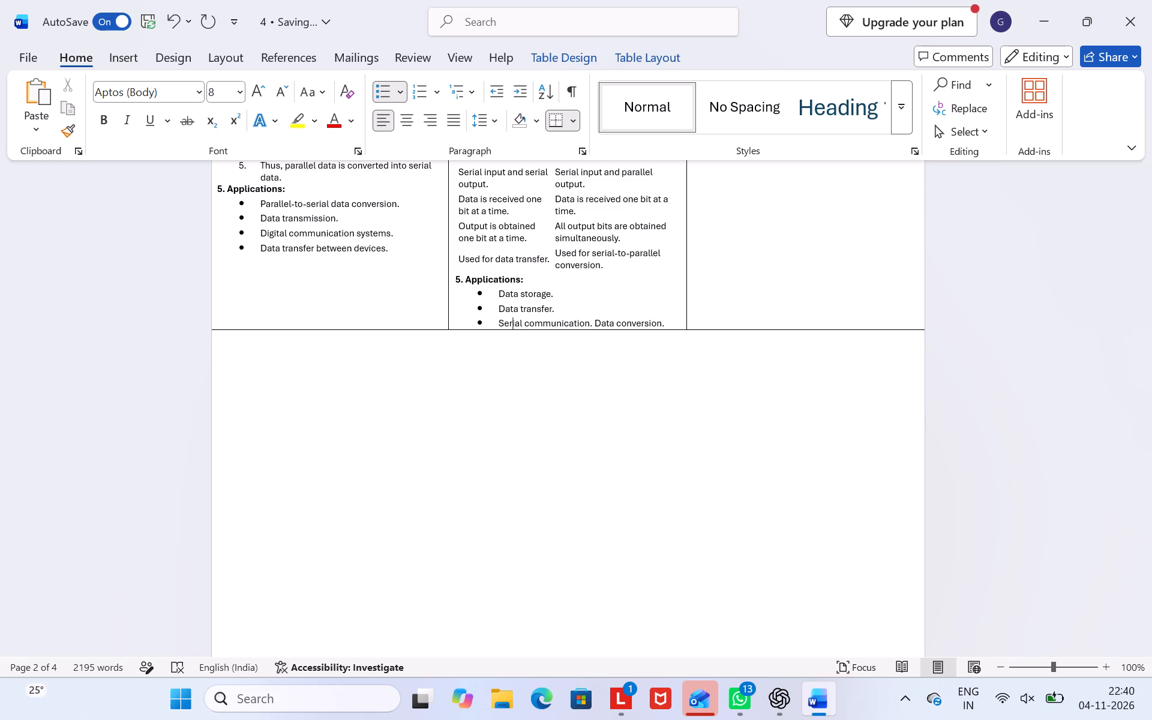
pyautogui.press('Left')
pyautogui.press('Left')
pyautogui.press('Left')
pyautogui.press('BackSpace')
pyautogui.press('BackSpace')
pyautogui.press('BackSpace')
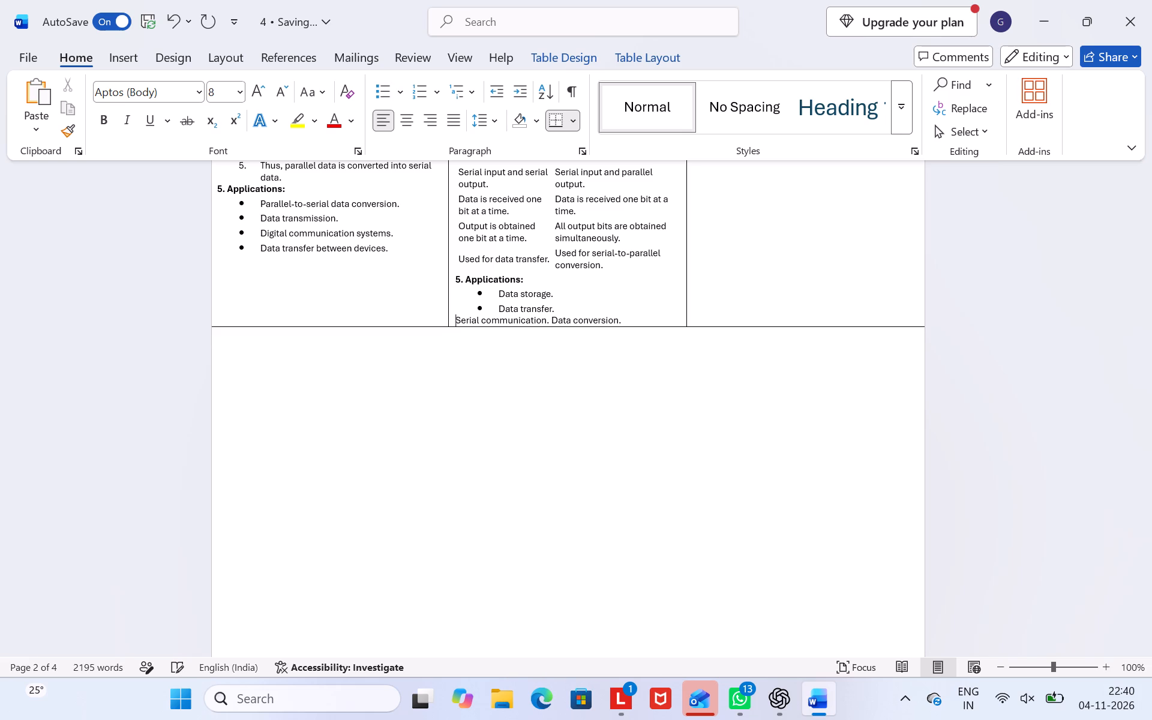
pyautogui.press('BackSpace')
# Merge the combined "Data transfer." bullet into the end of the "Data storage." bullet under "5. Applications:".
pyautogui.press('Left')
pyautogui.press('Left')
pyautogui.press('Left')
pyautogui.press('Left')
pyautogui.press('Left')
pyautogui.press('Left')
pyautogui.press('Left')
pyautogui.press('Left')
pyautogui.press('Left')
pyautogui.press('Left')
pyautogui.press('Left')
pyautogui.press('Left')
pyautogui.press('Left')
pyautogui.press('Left')
pyautogui.press('Left')
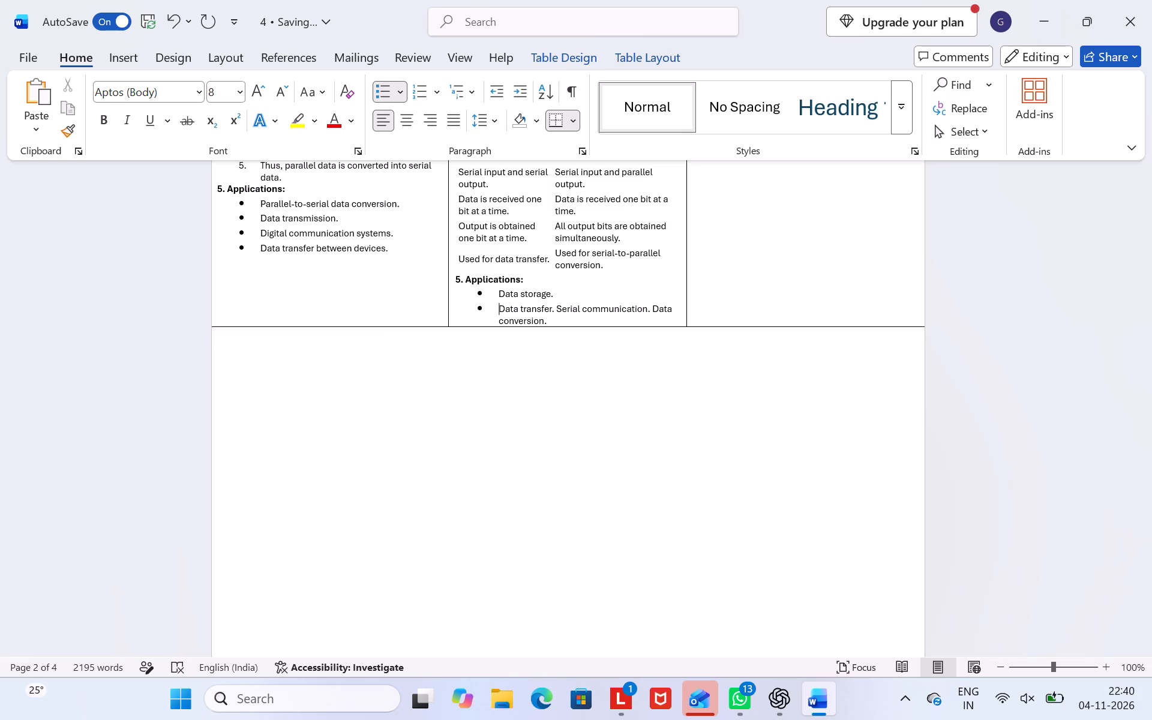
pyautogui.press('BackSpace')
pyautogui.press('BackSpace')
pyautogui.press('BackSpace')
pyautogui.press('Left')
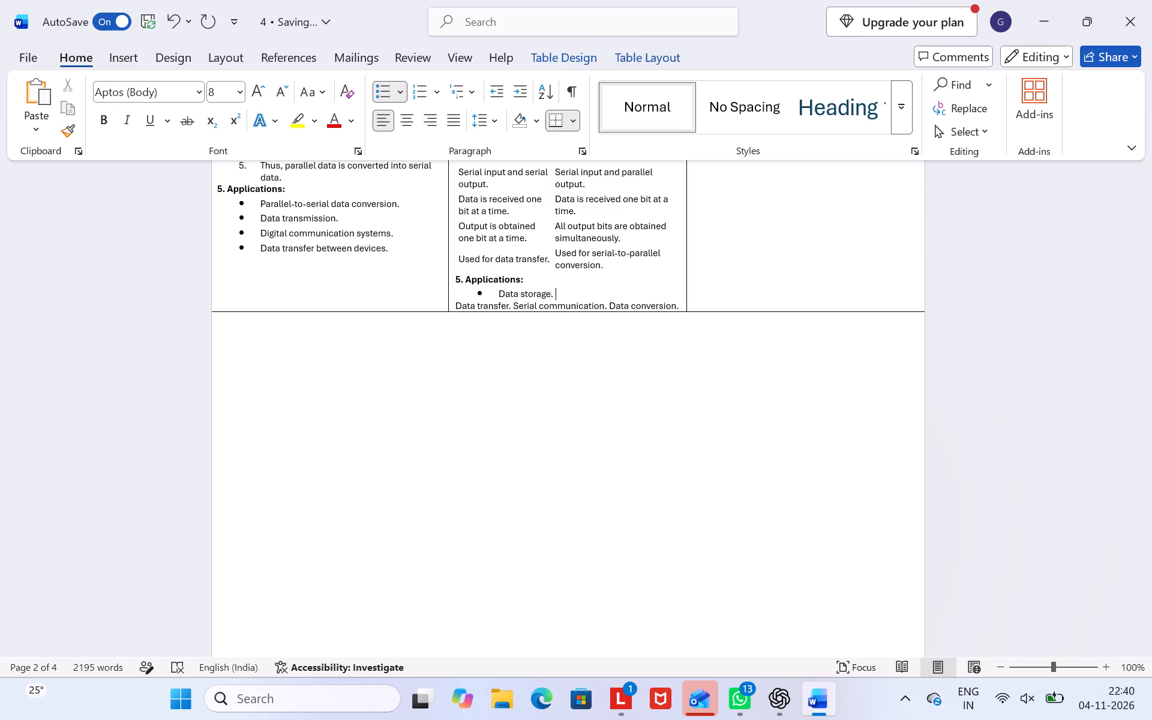
pyautogui.press('Down')
pyautogui.press('Left')
pyautogui.press('Left')
pyautogui.press('Left')
pyautogui.press('Left')
pyautogui.press('Left')
pyautogui.press('Left')
pyautogui.press('Left')
pyautogui.press('Left')
pyautogui.press('Left')
pyautogui.press('Left')
pyautogui.press('Left')
pyautogui.press('Left')
pyautogui.press('Left')
pyautogui.press('Left')
pyautogui.press('Left')
pyautogui.press('Left')
pyautogui.press('Left')
pyautogui.press('Left')
pyautogui.press('Left')
pyautogui.press('Left')
pyautogui.press('Left')
pyautogui.press('Left')
pyautogui.press('Left')
pyautogui.press('Left')
pyautogui.press('Left')
pyautogui.press('BackSpace')
pyautogui.press('BackSpace')
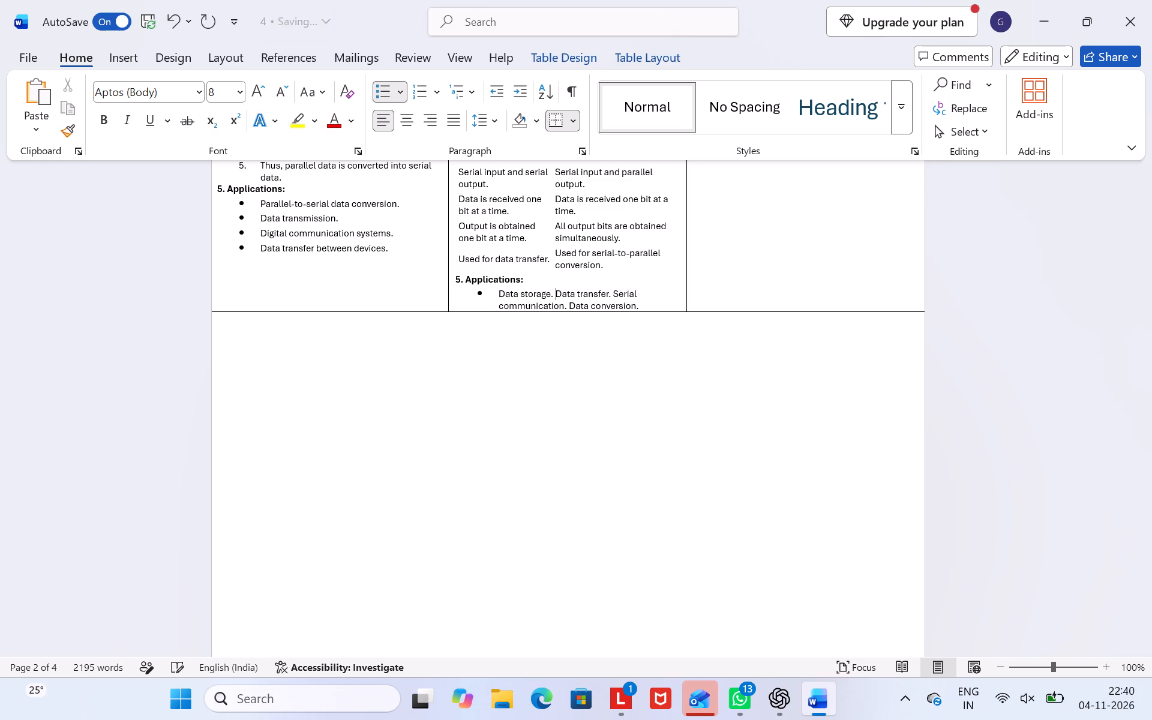
# Move the text of the "Data storage. Data transfer." bullet up onto the "5. Applications:" heading line of the SISO and SIPO answer.
pyautogui.press('Left')
pyautogui.press('Left')
pyautogui.press('Left')
pyautogui.press('Left')
pyautogui.press('Left')
pyautogui.press('Left')
pyautogui.press('Left')
pyautogui.press('Left')
pyautogui.press('Left')
pyautogui.press('Left')
pyautogui.press('Left')
pyautogui.press('Left')
pyautogui.press('Left')
pyautogui.press('Left')
pyautogui.press('Left')
pyautogui.press('Left')
pyautogui.press('Left')
pyautogui.press('Left')
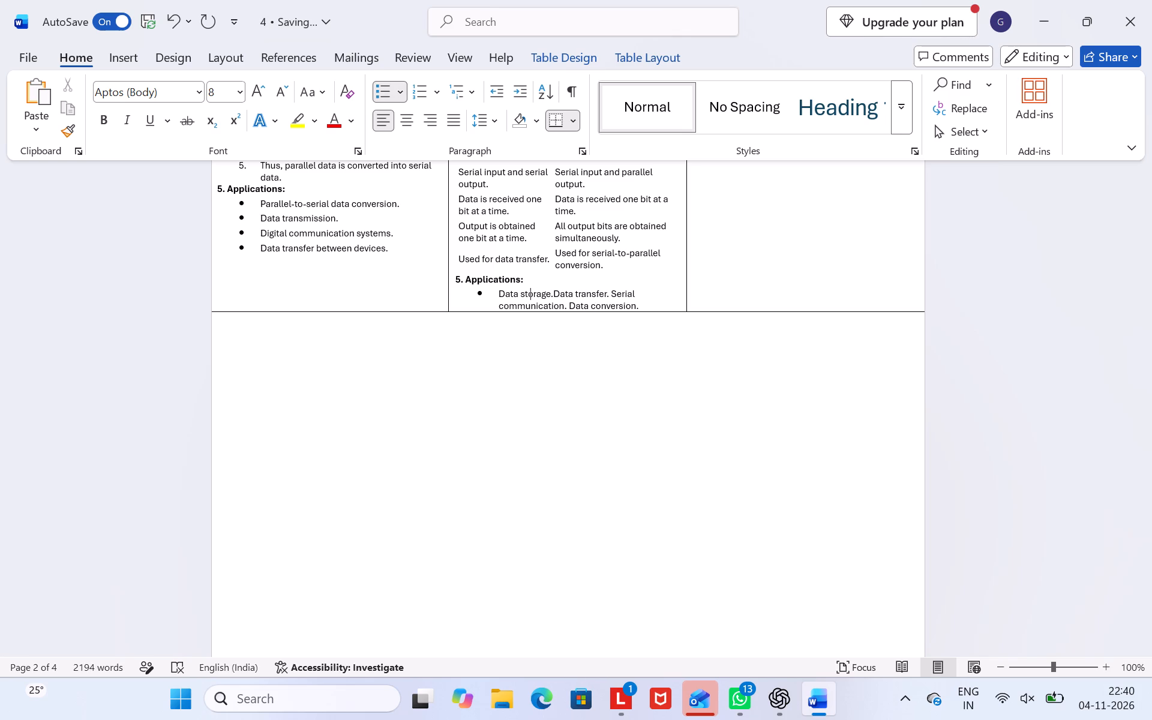
pyautogui.press('Down')
pyautogui.press('Left')
pyautogui.press('Left')
pyautogui.press('BackSpace')
pyautogui.press('BackSpace')
pyautogui.press('BackSpace')
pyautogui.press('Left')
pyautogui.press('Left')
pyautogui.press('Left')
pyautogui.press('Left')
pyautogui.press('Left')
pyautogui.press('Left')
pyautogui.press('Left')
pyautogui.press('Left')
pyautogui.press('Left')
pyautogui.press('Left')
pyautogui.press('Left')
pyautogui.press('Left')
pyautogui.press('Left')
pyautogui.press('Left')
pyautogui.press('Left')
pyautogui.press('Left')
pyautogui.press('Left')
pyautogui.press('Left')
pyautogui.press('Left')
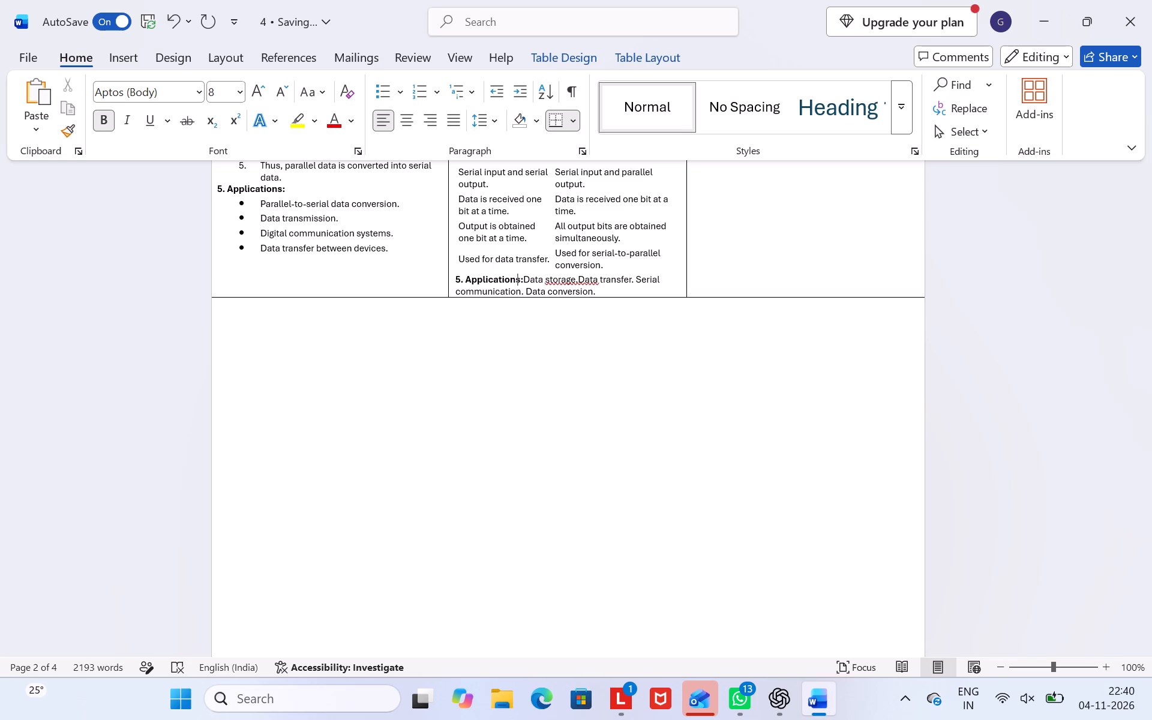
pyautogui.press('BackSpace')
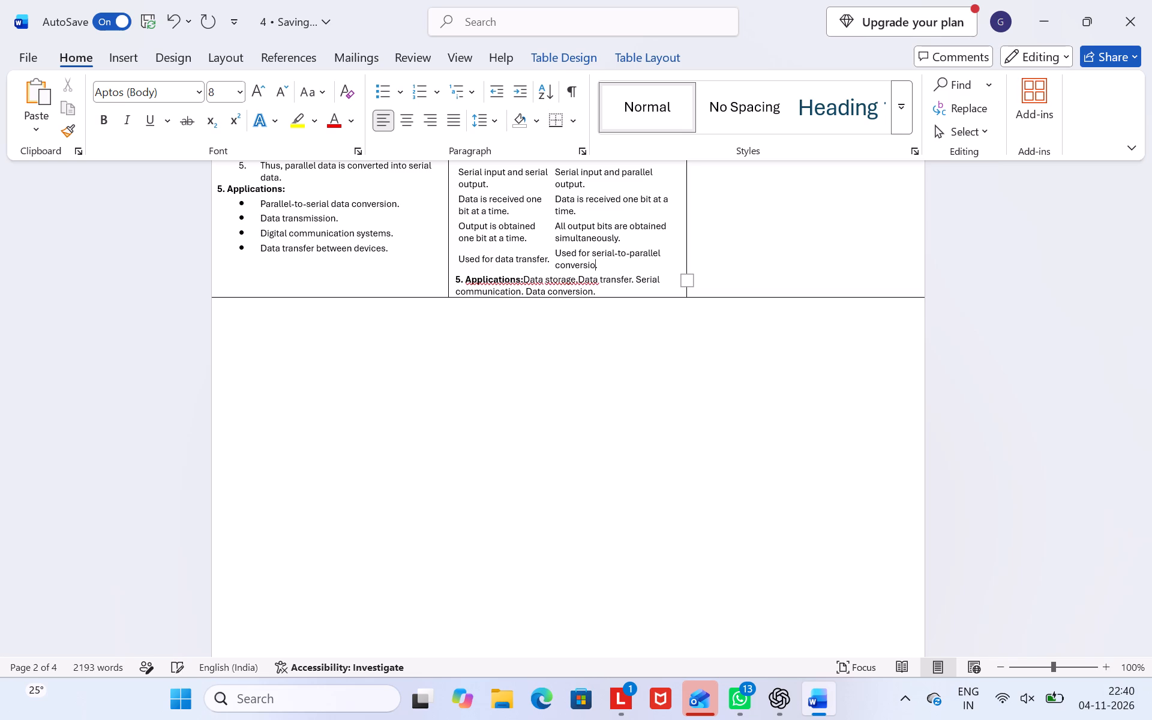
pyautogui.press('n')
# Merge the third SIPO working point, "After the required clock pulses", into the end of the second point.
pyautogui.scroll(1, 486, 343)
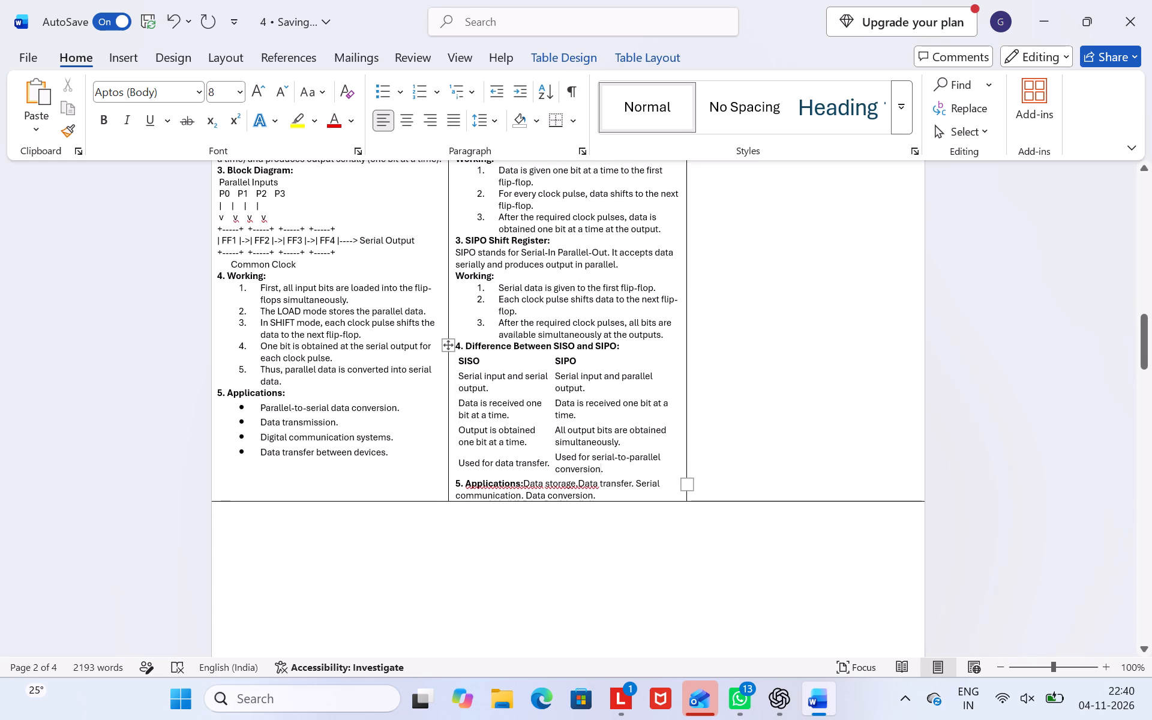
pyautogui.click(489, 327)
pyautogui.click(490, 329)
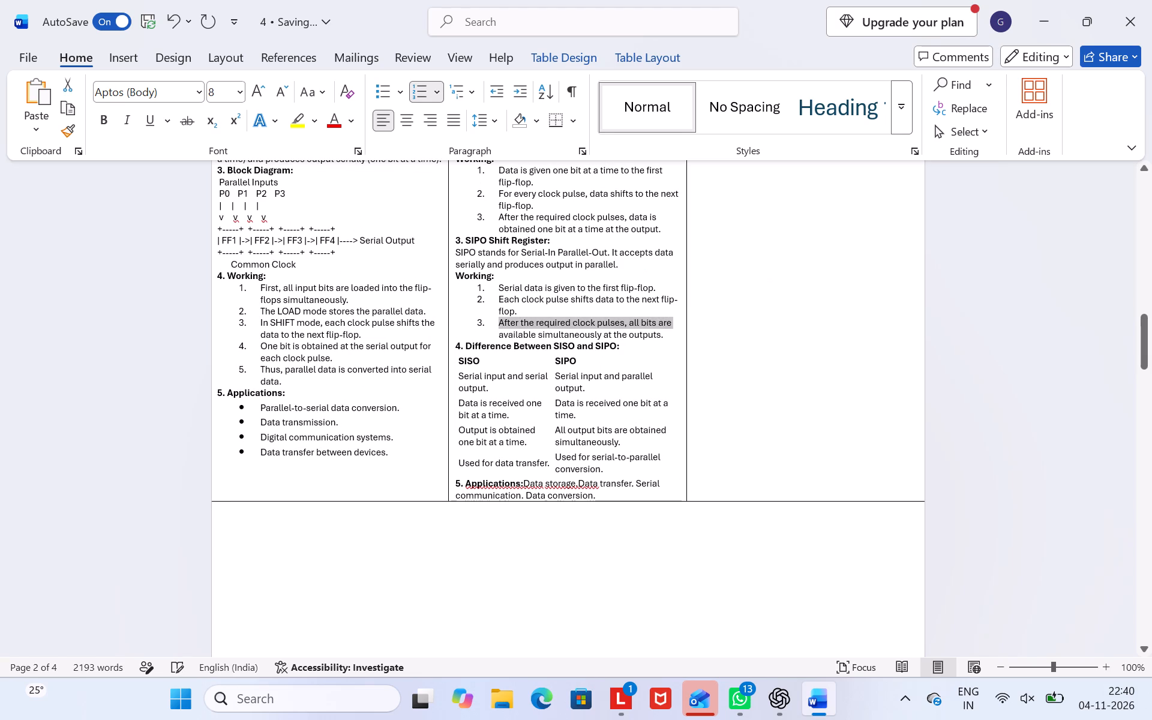
pyautogui.click(494, 322)
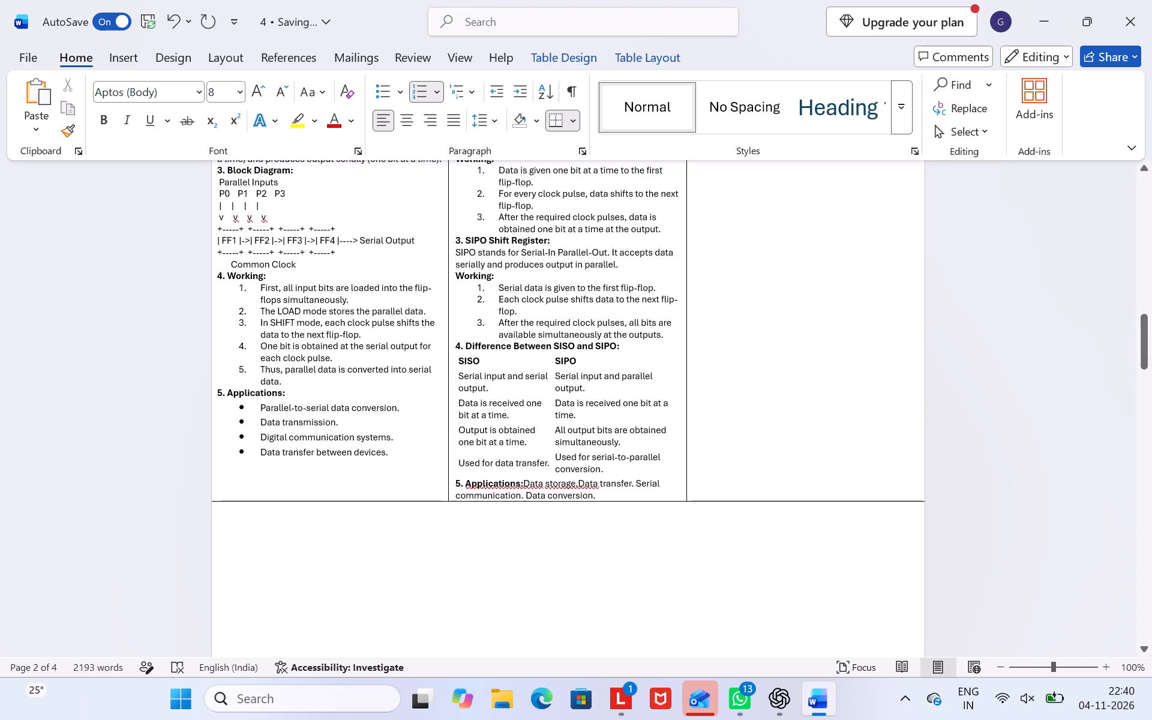
pyautogui.press('BackSpace')
pyautogui.press('BackSpace')
pyautogui.press('BackSpace')
pyautogui.press('BackSpace')
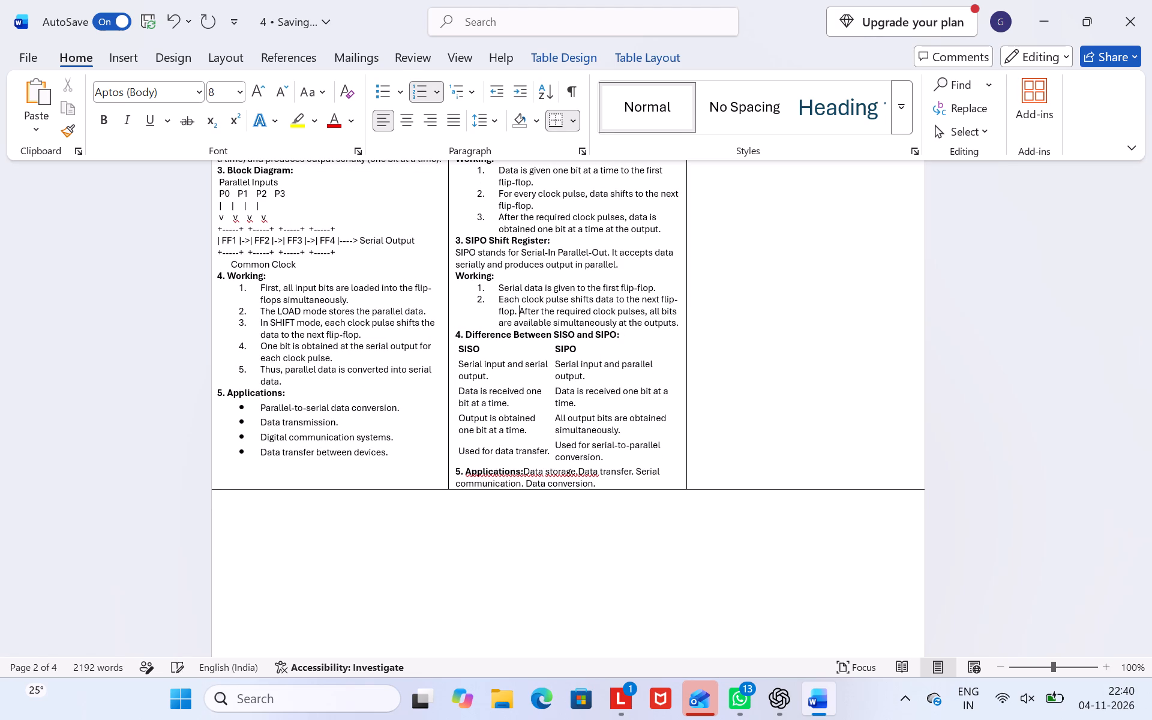
# Merge the combined second SIPO working point, starting "Each clock pulse", into the end of the first point.
pyautogui.click(495, 299)
pyautogui.press('BackSpace')
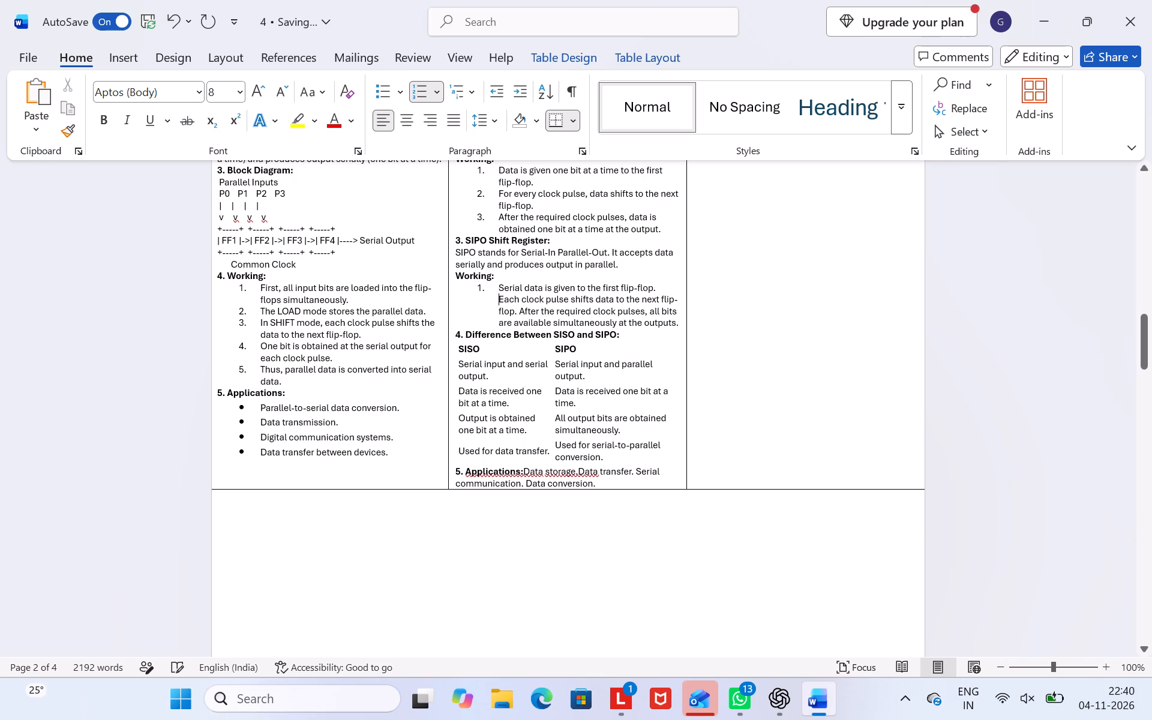
pyautogui.press('BackSpace')
pyautogui.press('BackSpace')
pyautogui.press('BackSpace')
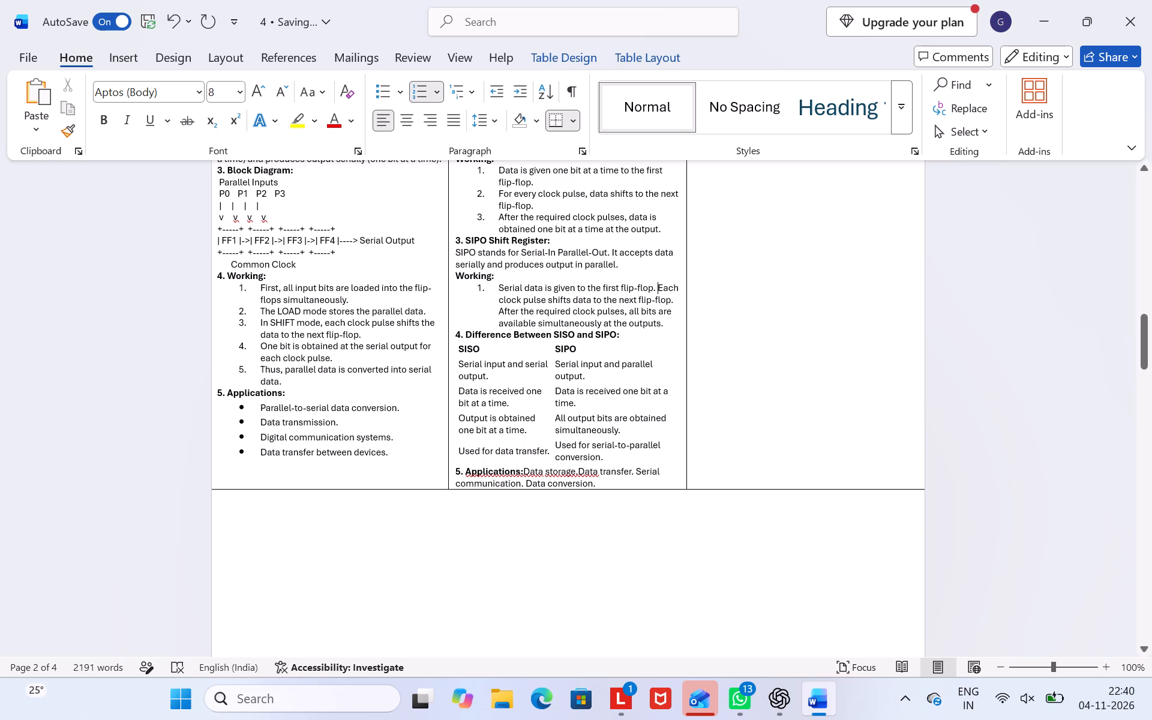
# Move the merged SIPO working point onto the "Working:" heading line as plain unnumbered text.
pyautogui.click(494, 290)
pyautogui.press('BackSpace')
pyautogui.press('BackSpace')
pyautogui.press('BackSpace')
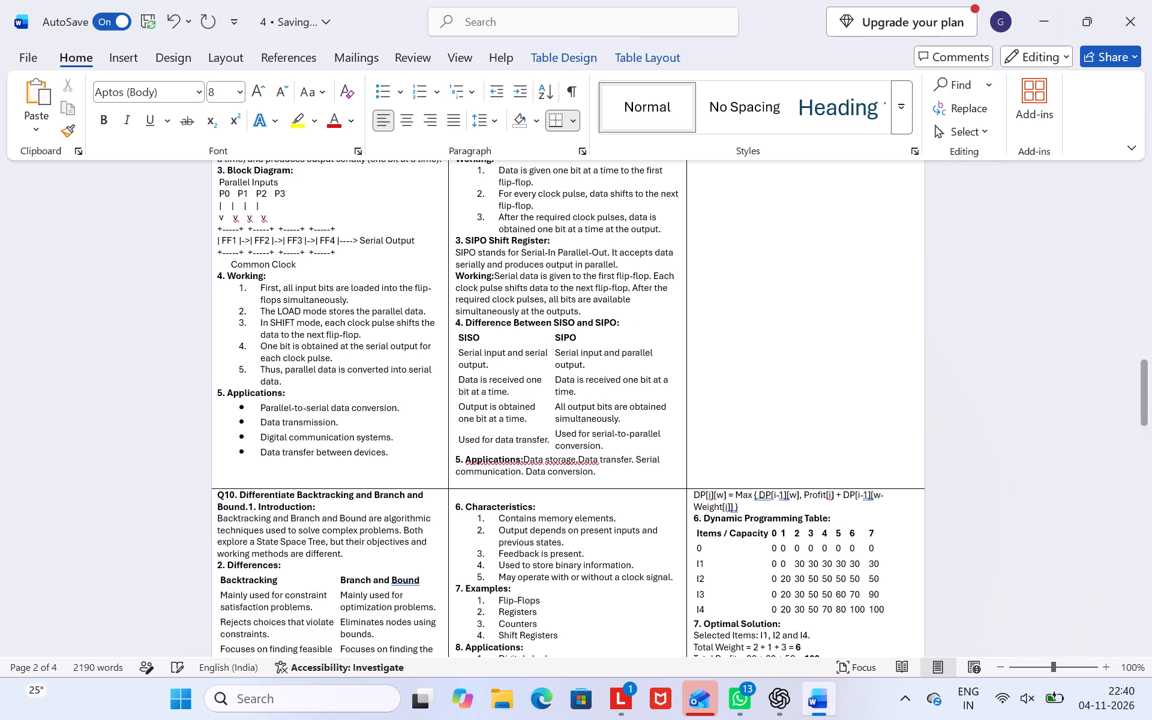
pyautogui.scroll(-1, 567, 364)
pyautogui.scroll(1, 567, 364)
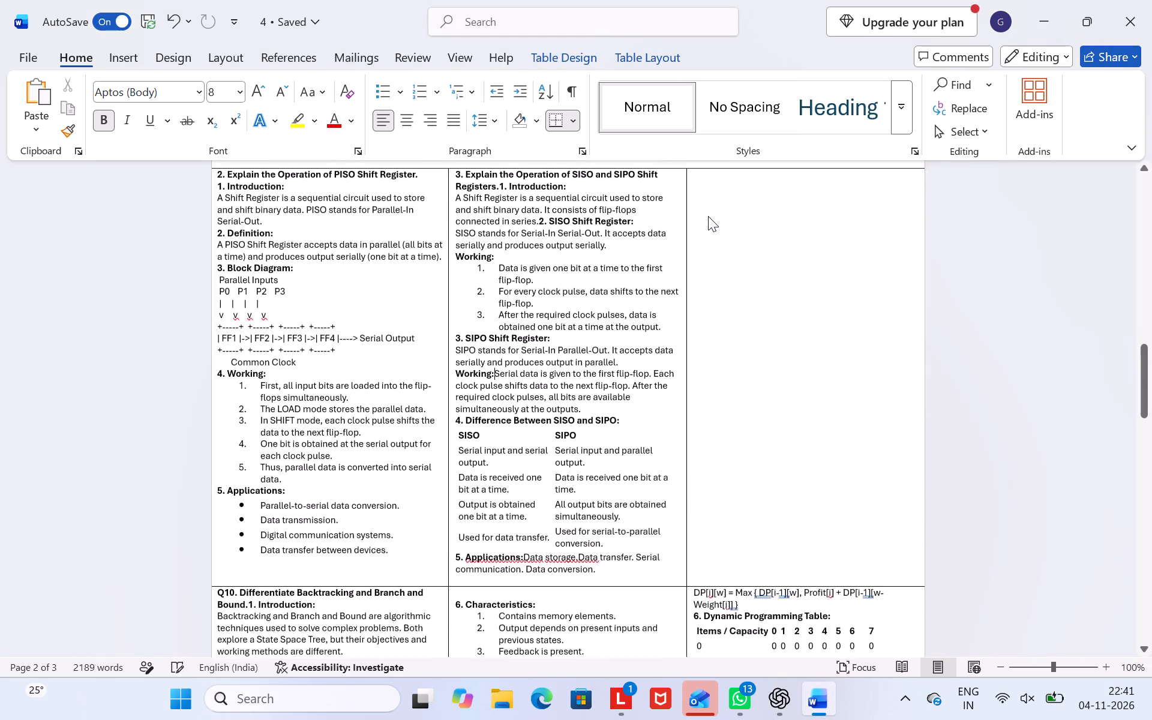
pyautogui.scroll(1, 708, 216)
pyautogui.click(692, 230)
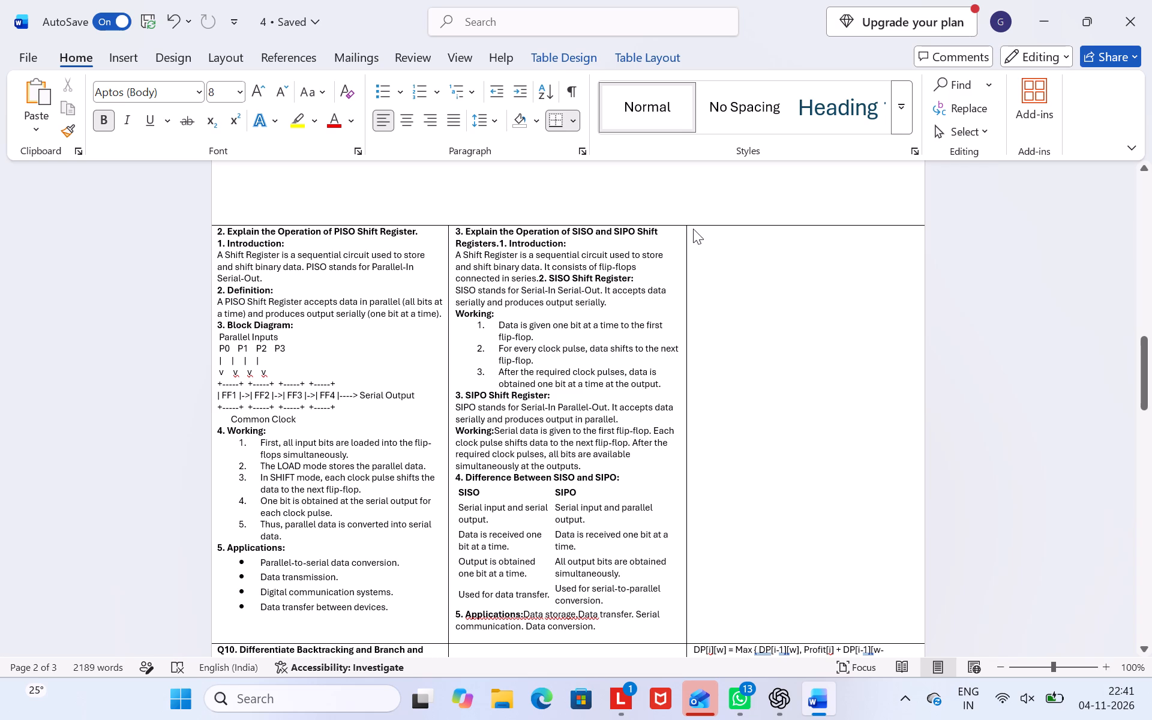
pyautogui.click(691, 221)
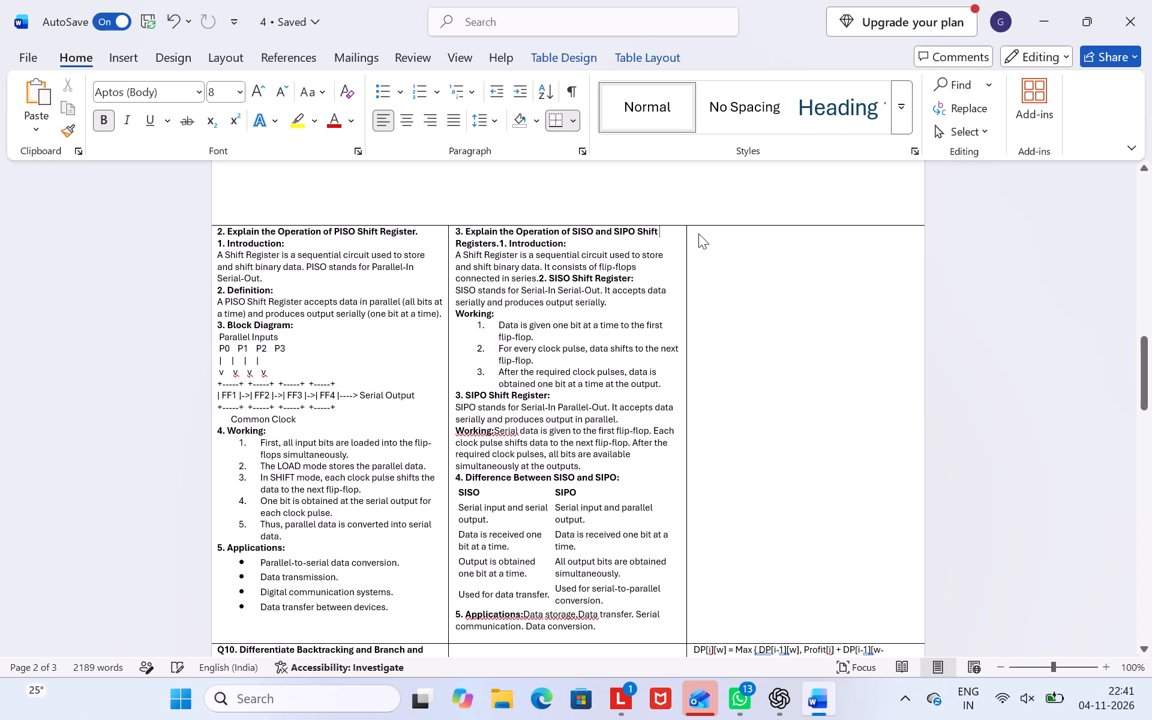
pyautogui.doubleClick(698, 233)
pyautogui.scroll(2, 697, 275)
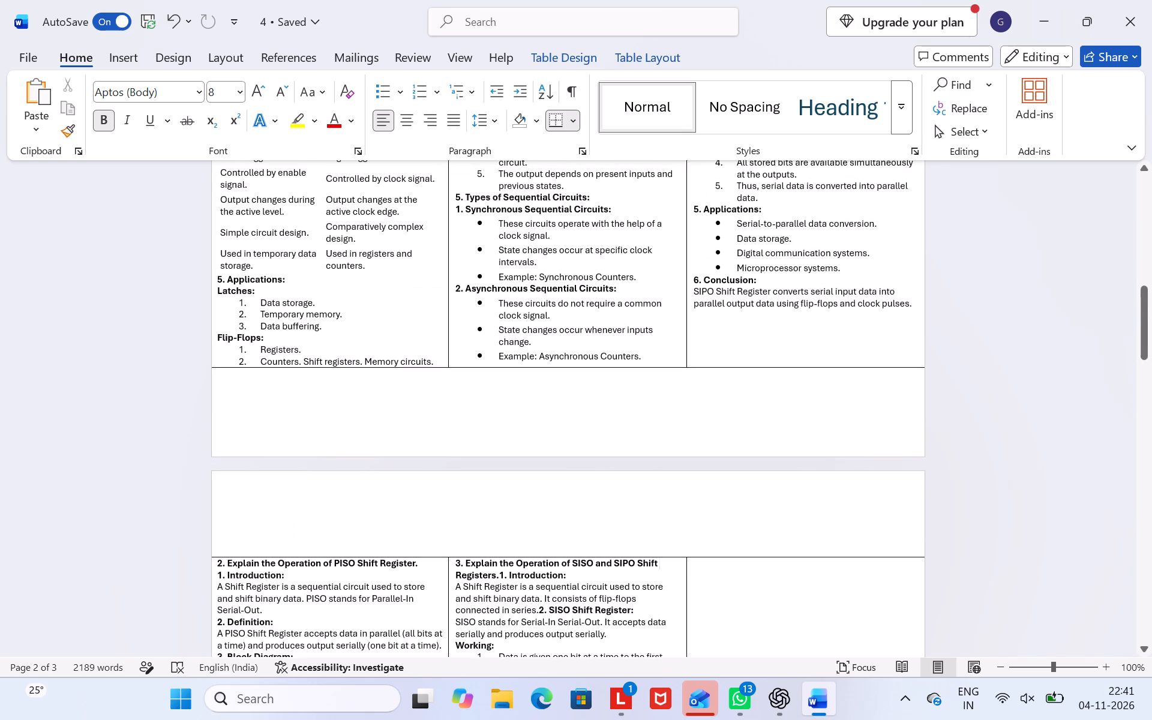
pyautogui.click(698, 343)
pyautogui.press('Return')
pyautogui.press('Return')
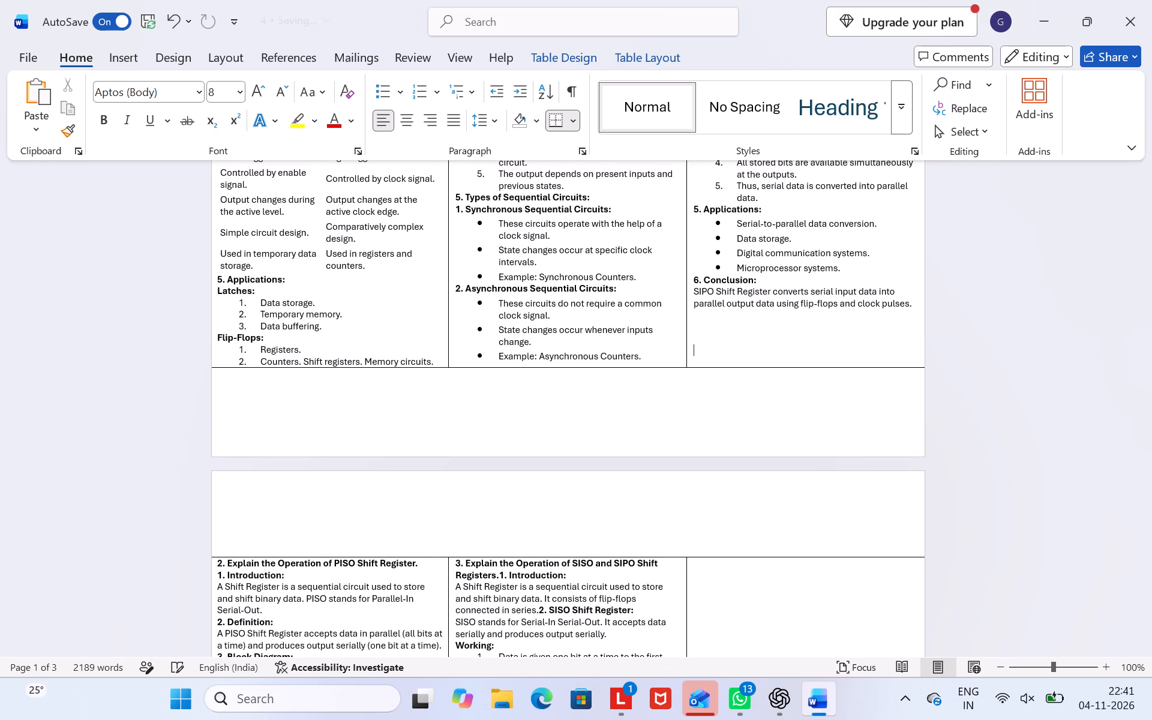
pyautogui.press('Return')
pyautogui.press('Return')
pyautogui.hotkey('ctrl', 'v')
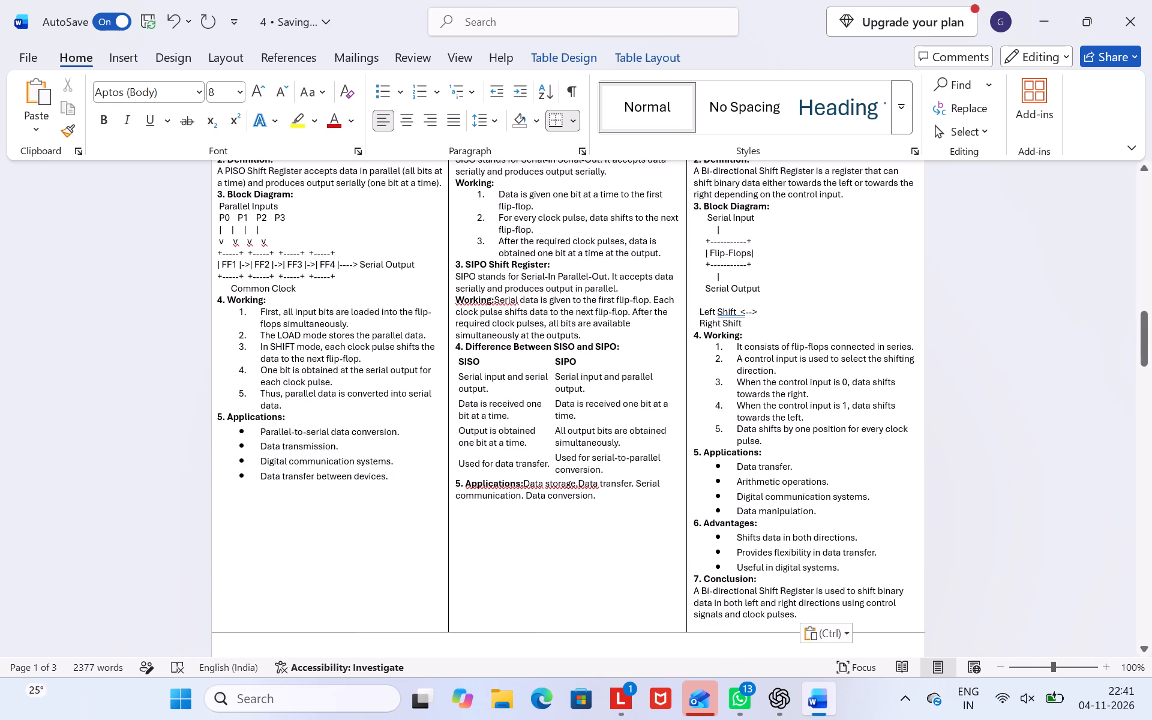
# Delete the "7. Conclusion:" section and the empty line left at the end of the Bi-directional Shift Register answer.
pyautogui.moveTo(806, 619); pyautogui.dragTo(703, 587)
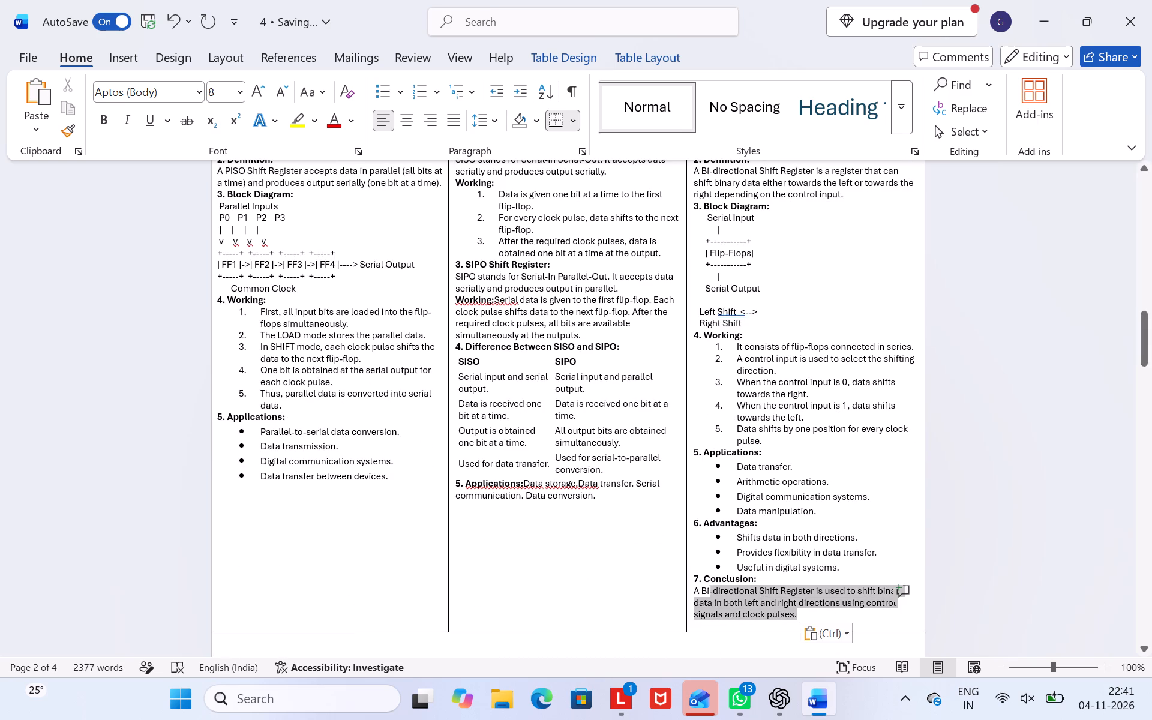
pyautogui.moveTo(703, 587); pyautogui.dragTo(693, 578)
pyautogui.press('BackSpace')
pyautogui.press('BackSpace')
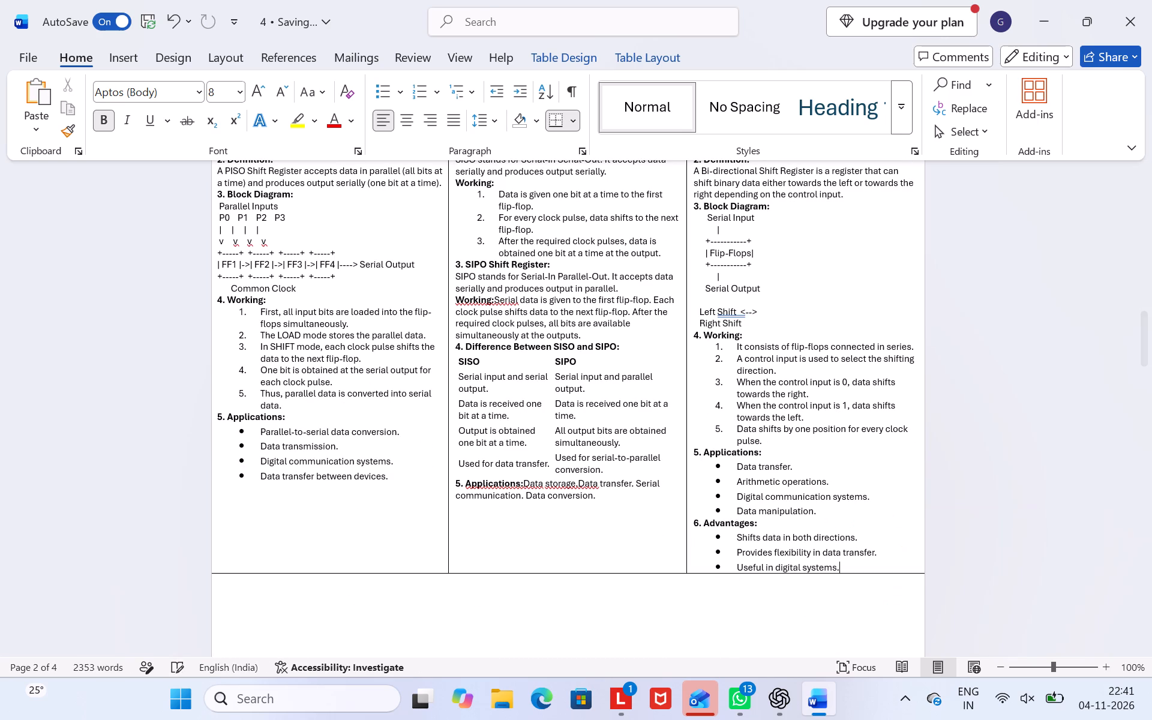
# Delete the "3. Block Diagram:" heading and its diagram through the "Left Shift <-->" line in the Bi-directional Shift Register answer.
pyautogui.moveTo(752, 315); pyautogui.dragTo(740, 270)
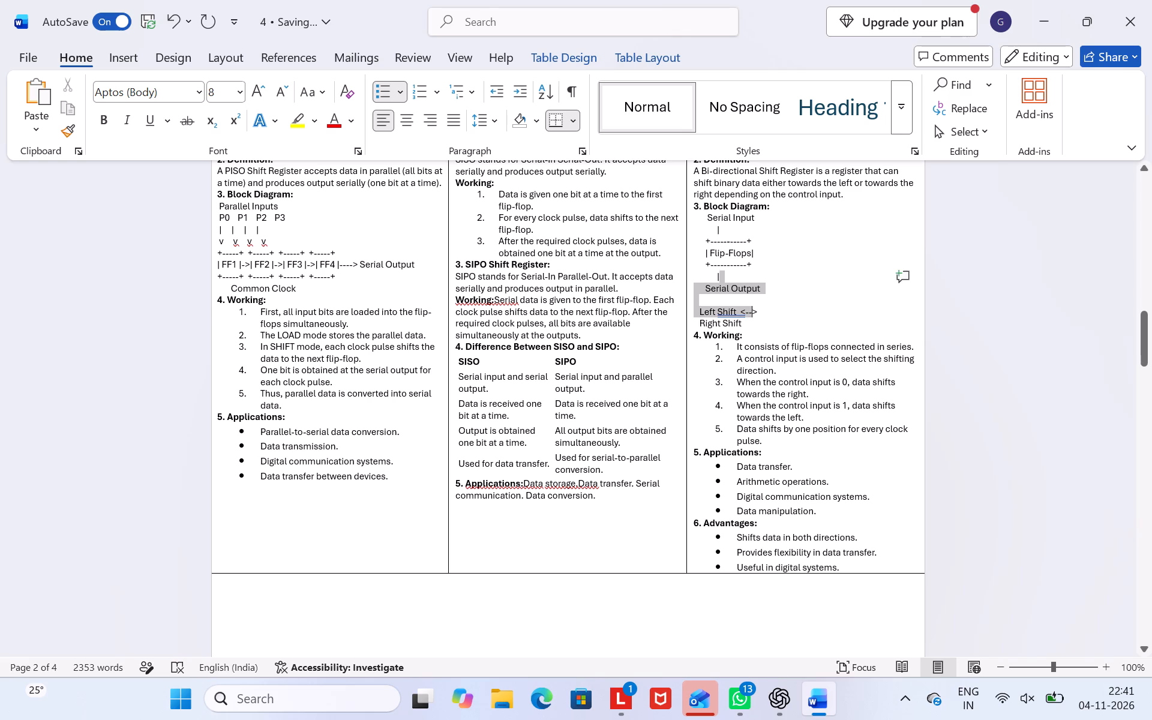
pyautogui.moveTo(740, 270); pyautogui.dragTo(694, 209)
pyautogui.press('BackSpace')
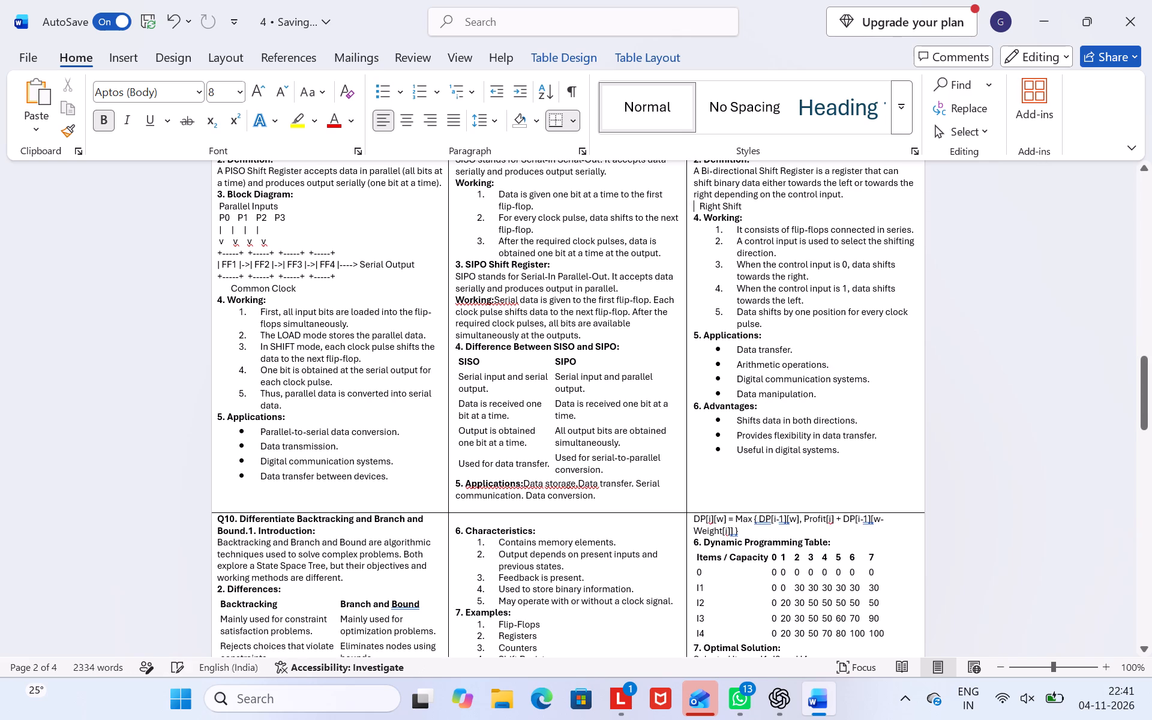
# Delete the old first-column content below the Q10 differences header row, including the Q10 examples and the Q11 4-Queen answer.
pyautogui.scroll(-2, 790, 443)
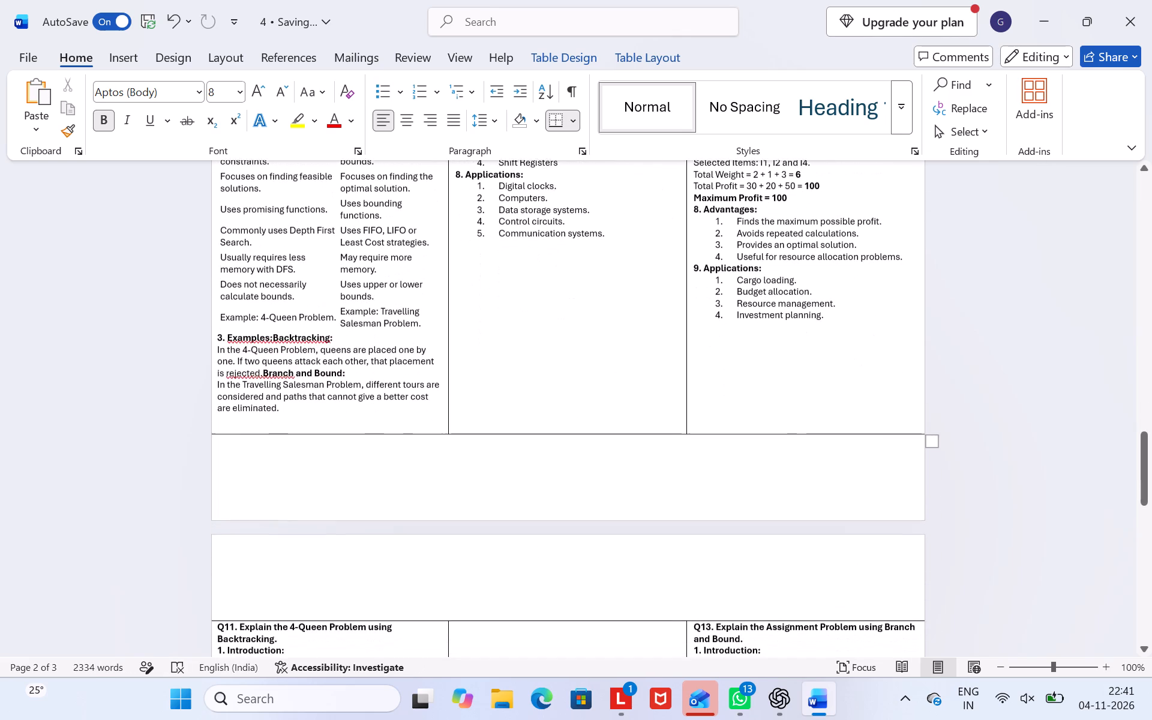
pyautogui.moveTo(297, 404); pyautogui.dragTo(299, 253)
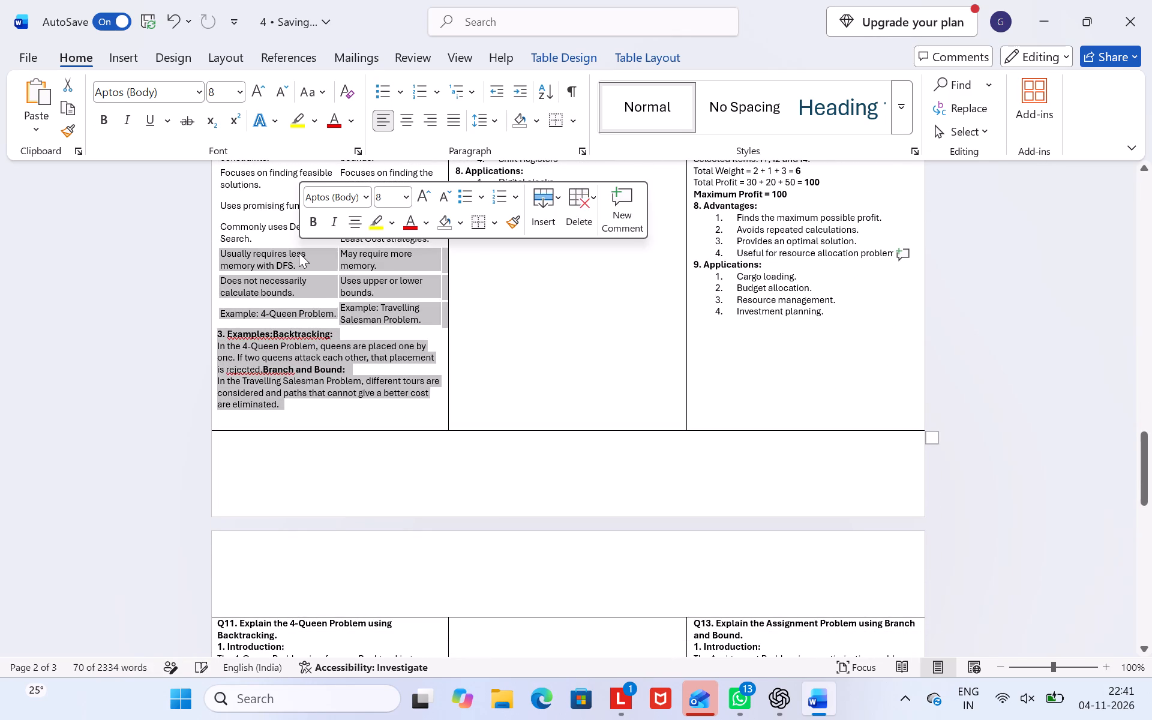
pyautogui.press('BackSpace')
pyautogui.moveTo(303, 410); pyautogui.dragTo(307, 250)
pyautogui.press('BackSpace')
pyautogui.moveTo(359, 417); pyautogui.dragTo(349, 185)
pyautogui.press('BackSpace')
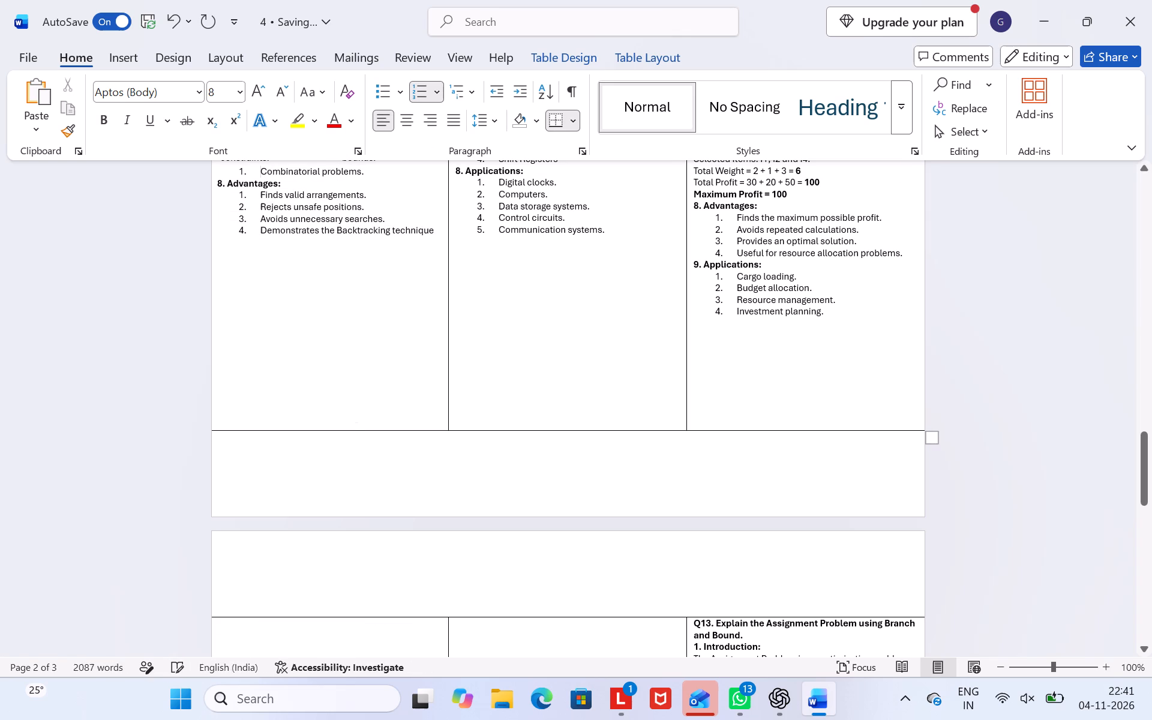
pyautogui.moveTo(334, 295); pyautogui.dragTo(358, 160)
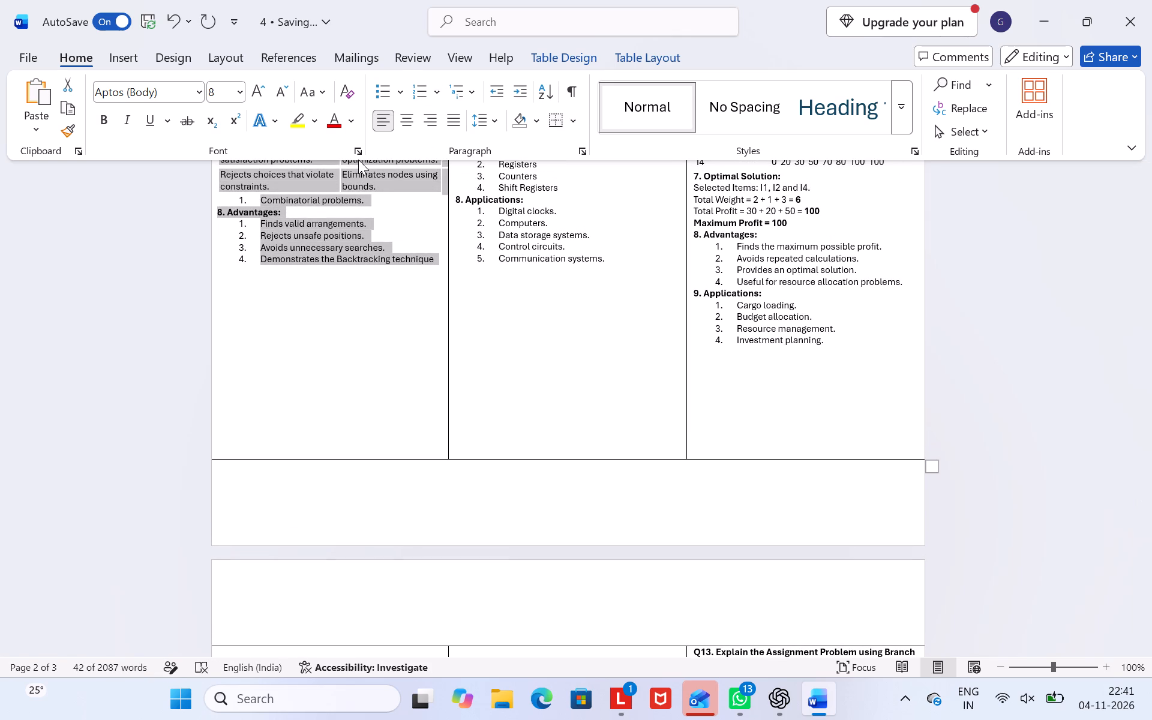
pyautogui.press('BackSpace')
# Delete the remaining Q10 heading, introduction, differences header row and empty numbered line from the first-column cell.
pyautogui.scroll(1, 410, 226)
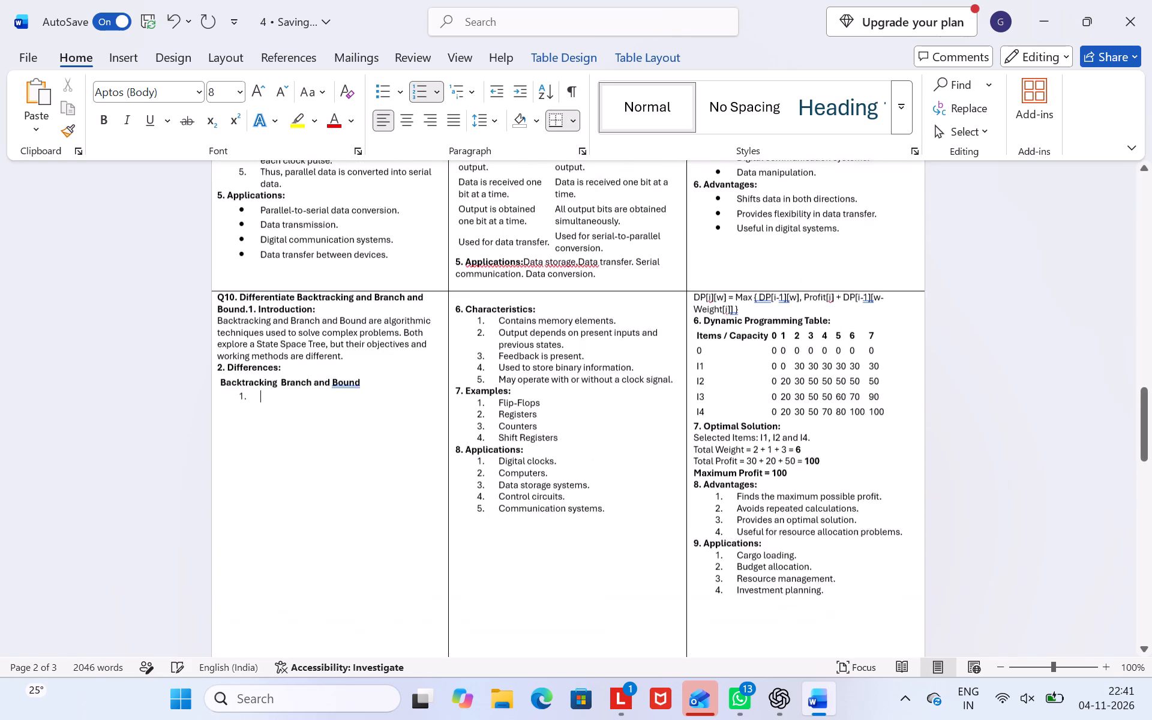
pyautogui.click(286, 409)
pyautogui.moveTo(286, 409); pyautogui.dragTo(226, 331)
pyautogui.press('BackSpace')
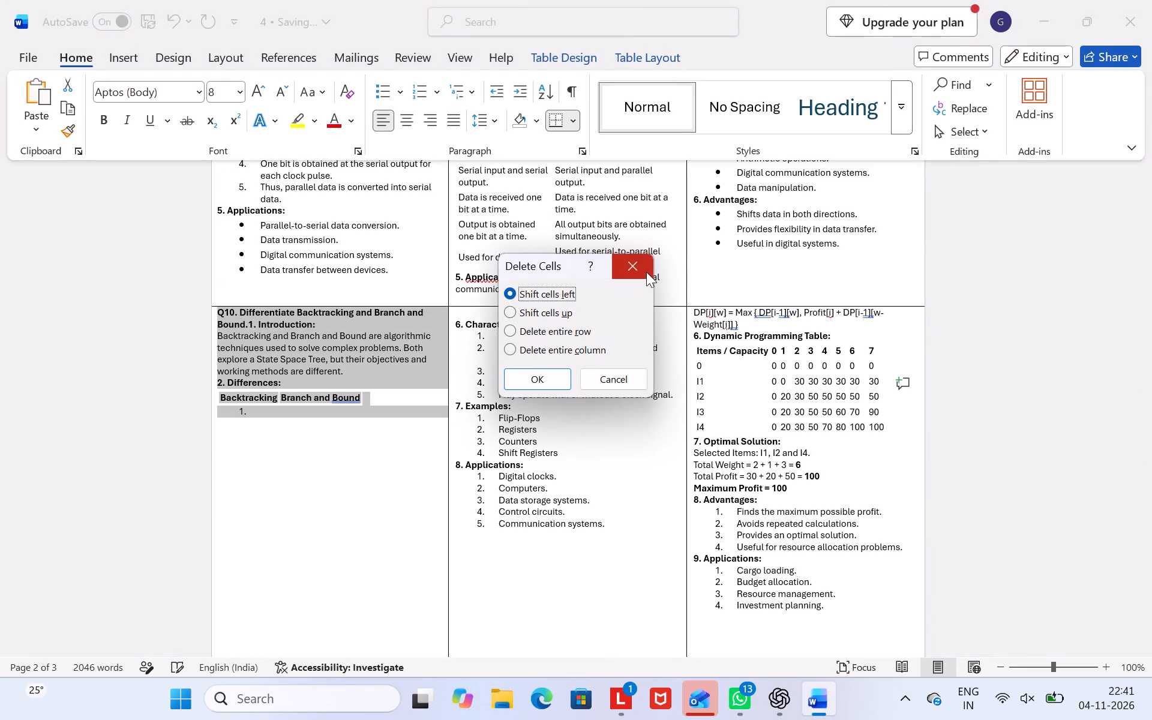
pyautogui.click(646, 272)
pyautogui.click(308, 431)
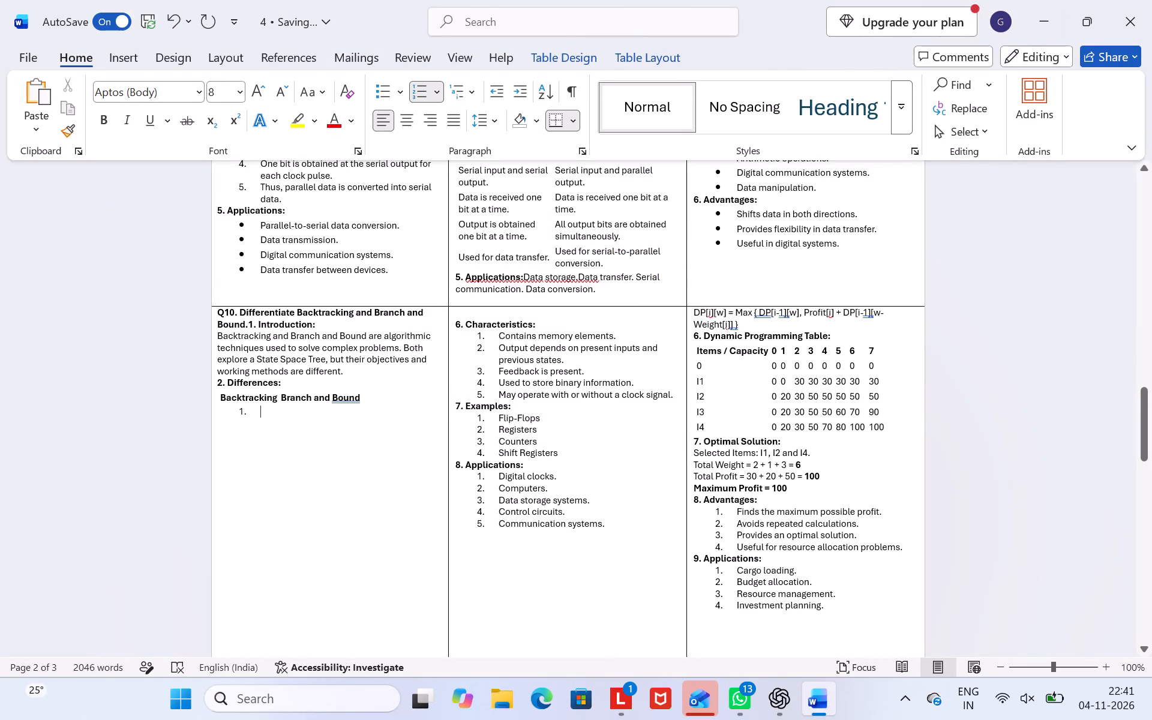
pyautogui.moveTo(263, 410); pyautogui.dragTo(222, 318)
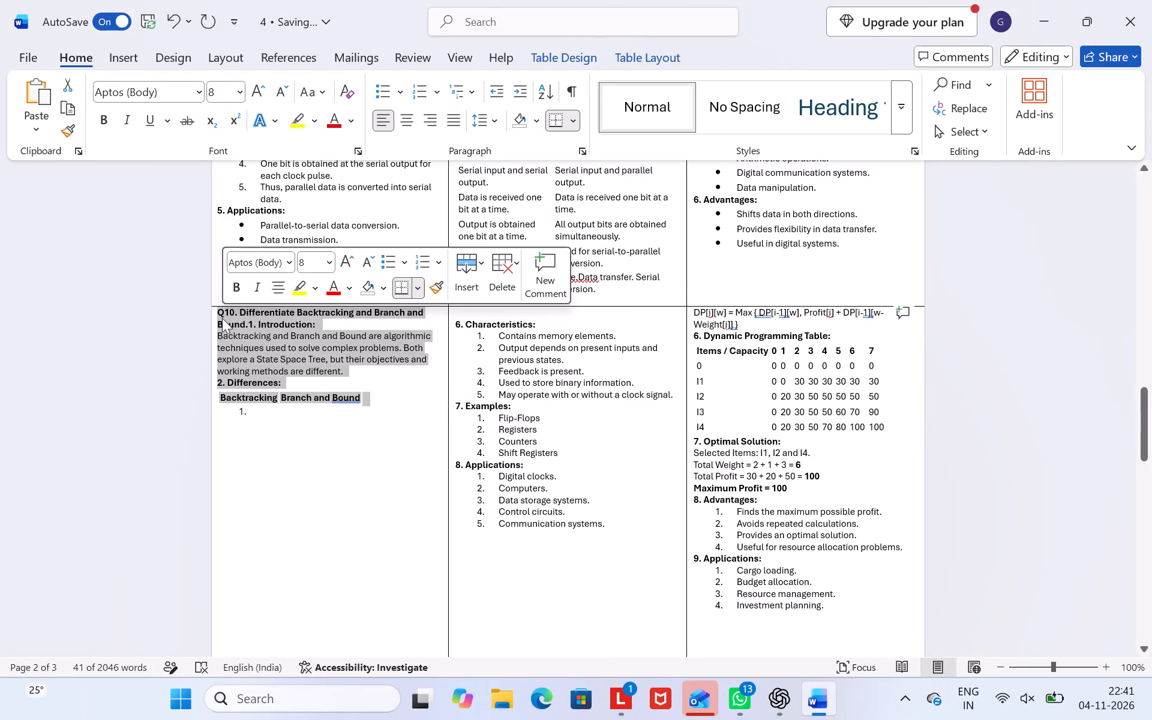
pyautogui.press('BackSpace')
pyautogui.press('BackSpace')
pyautogui.press('BackSpace')
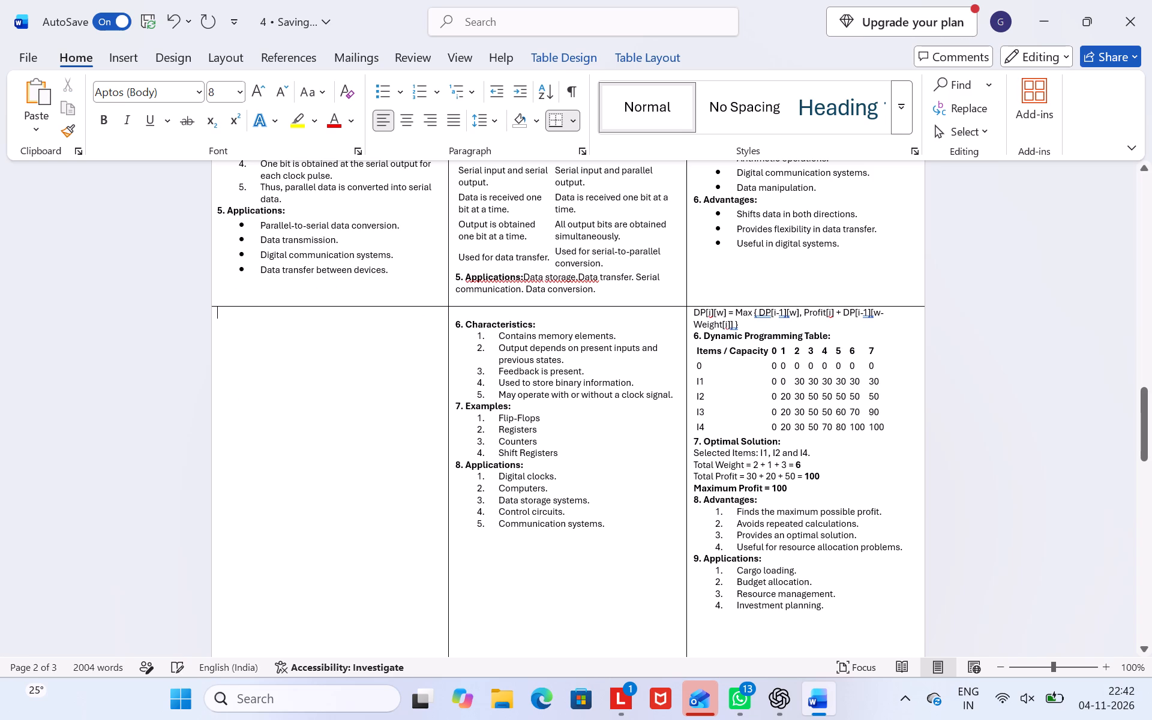
pyautogui.press('BackSpace')
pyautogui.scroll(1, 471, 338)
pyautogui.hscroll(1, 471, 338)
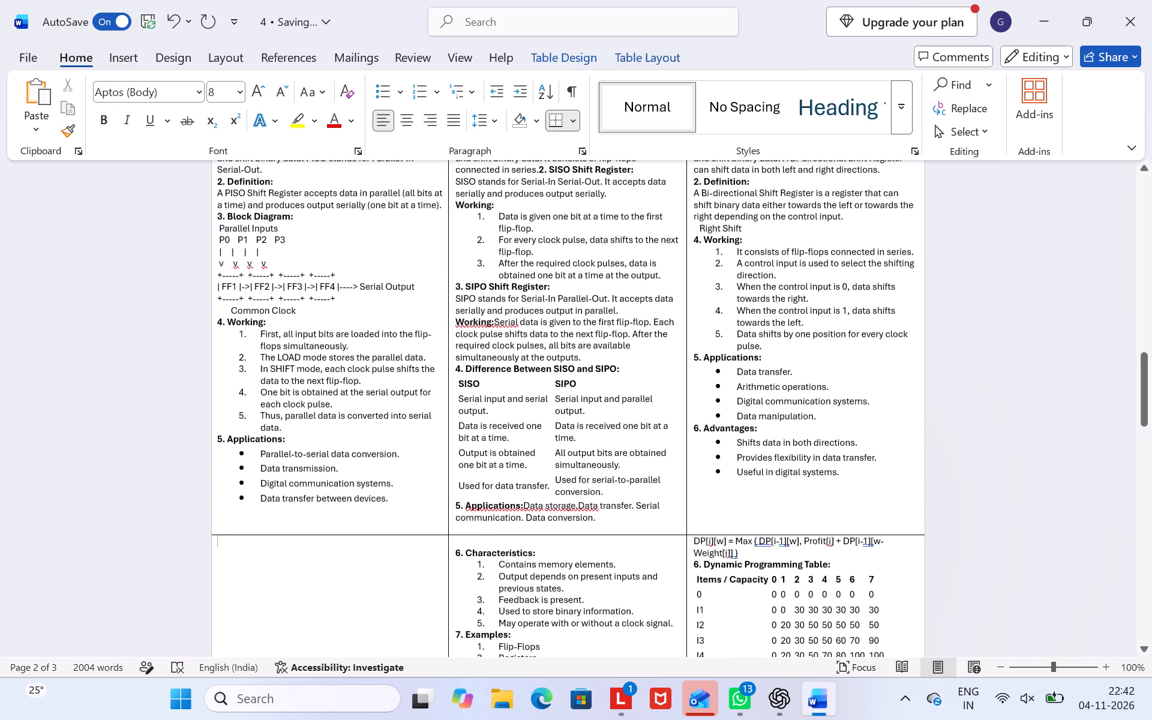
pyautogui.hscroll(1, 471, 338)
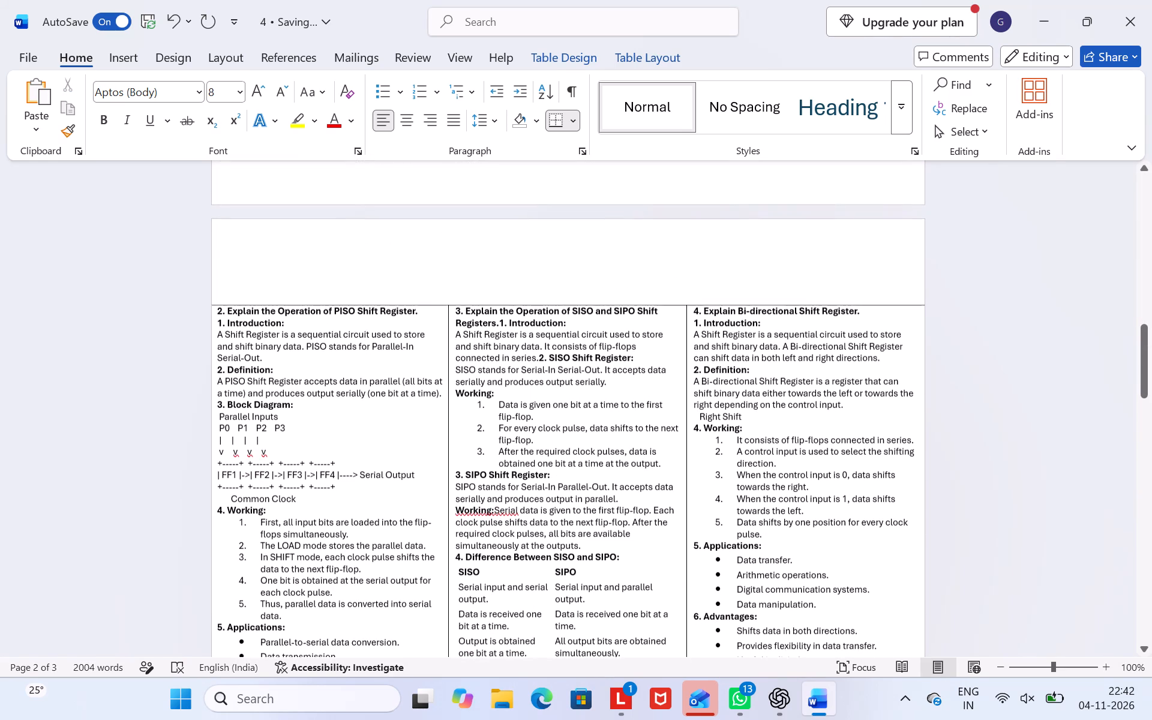
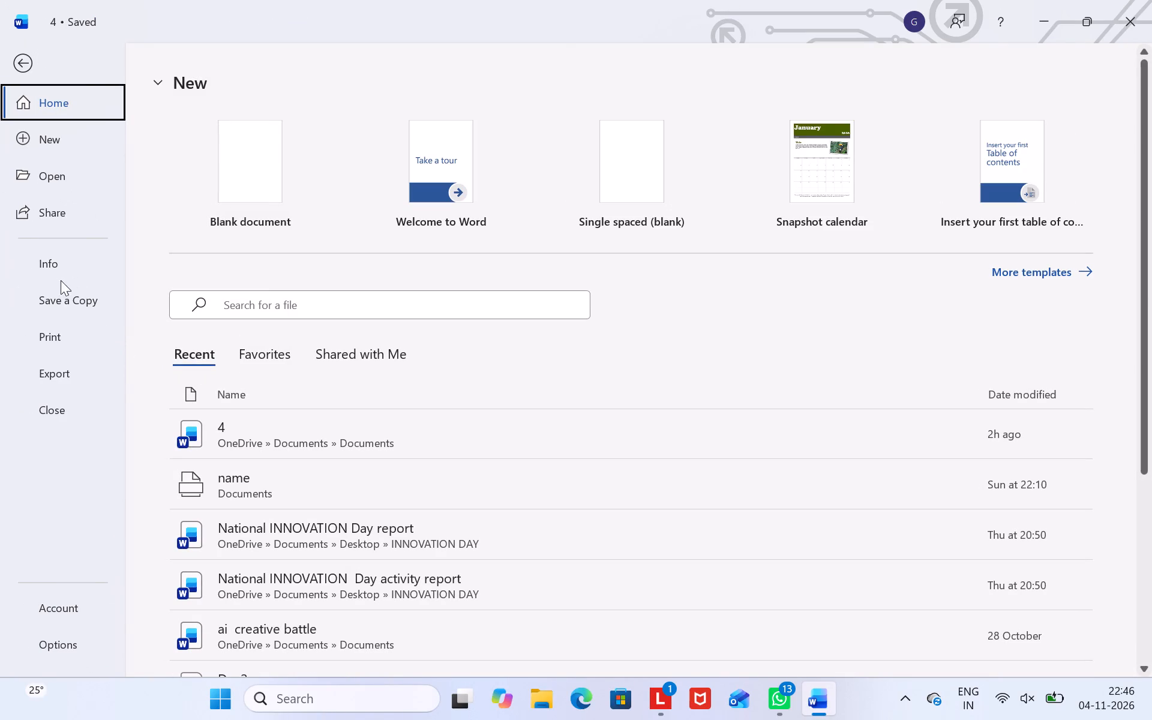
pyautogui.click(47, 379)
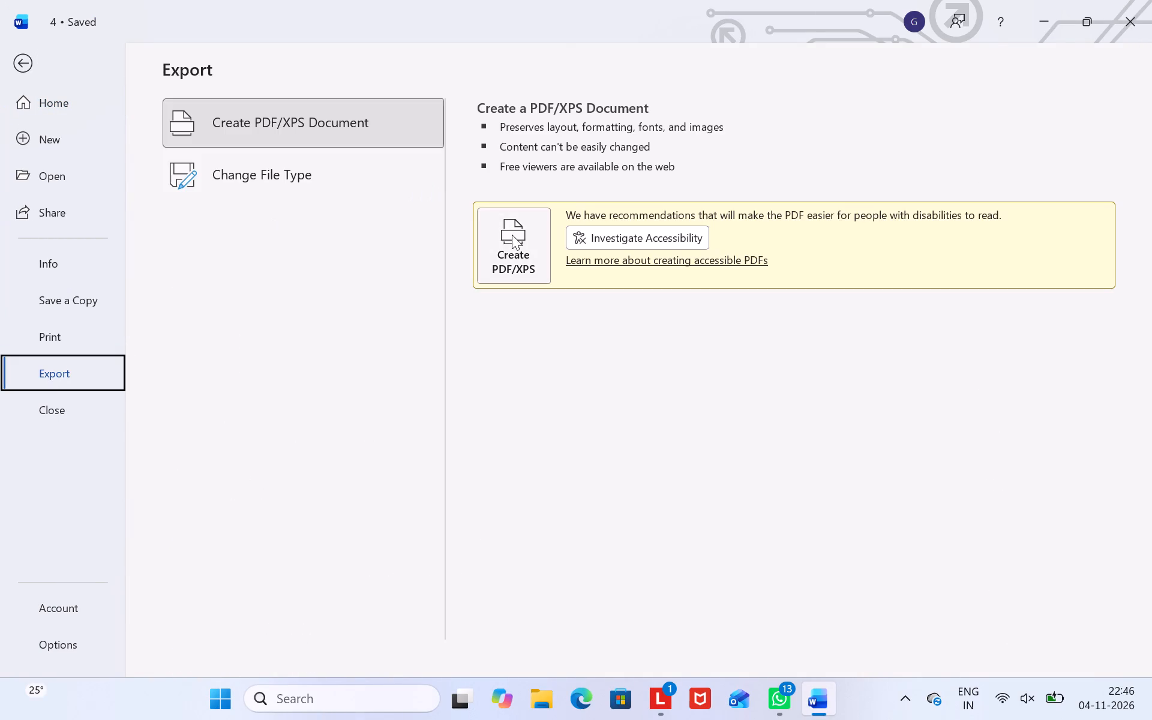
pyautogui.click(512, 235)
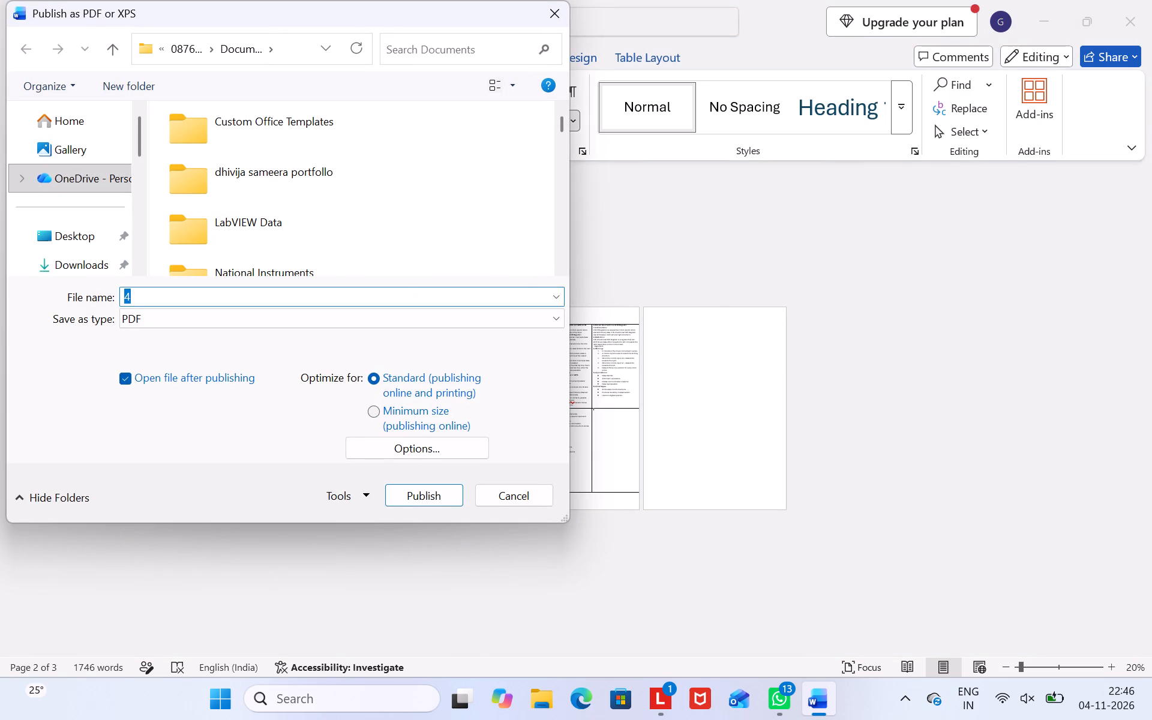
pyautogui.press('BackSpace')
pyautogui.write('dld')
pyautogui.press('space')
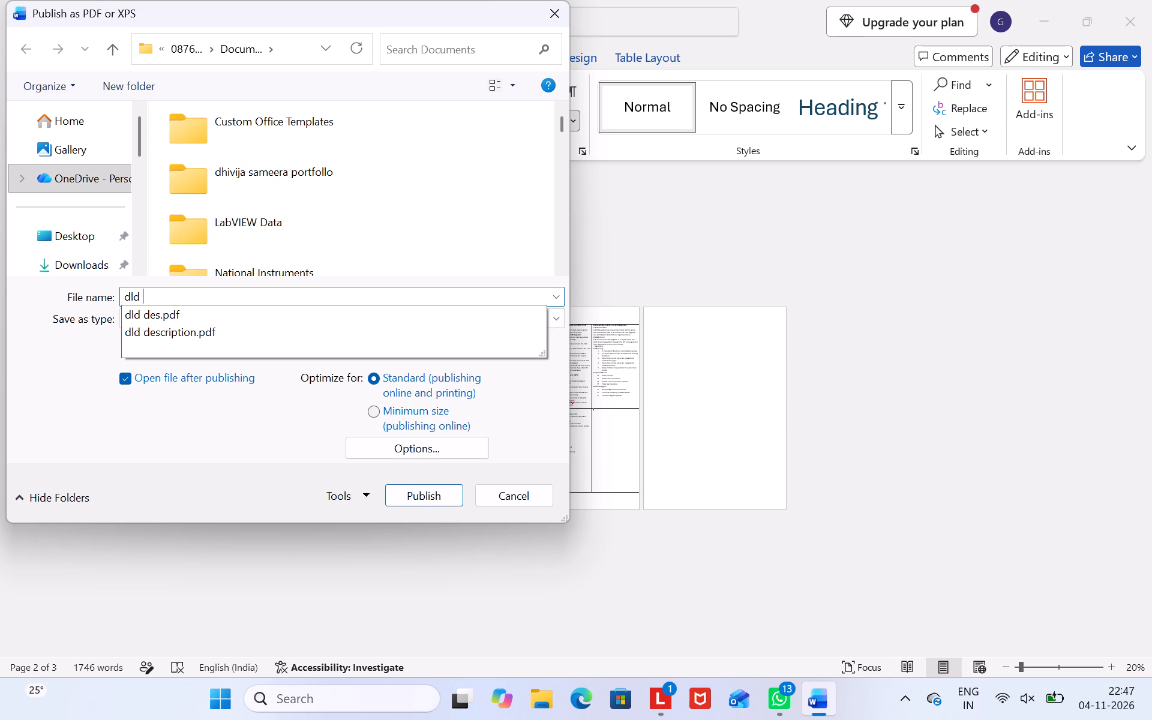
pyautogui.write('.....')
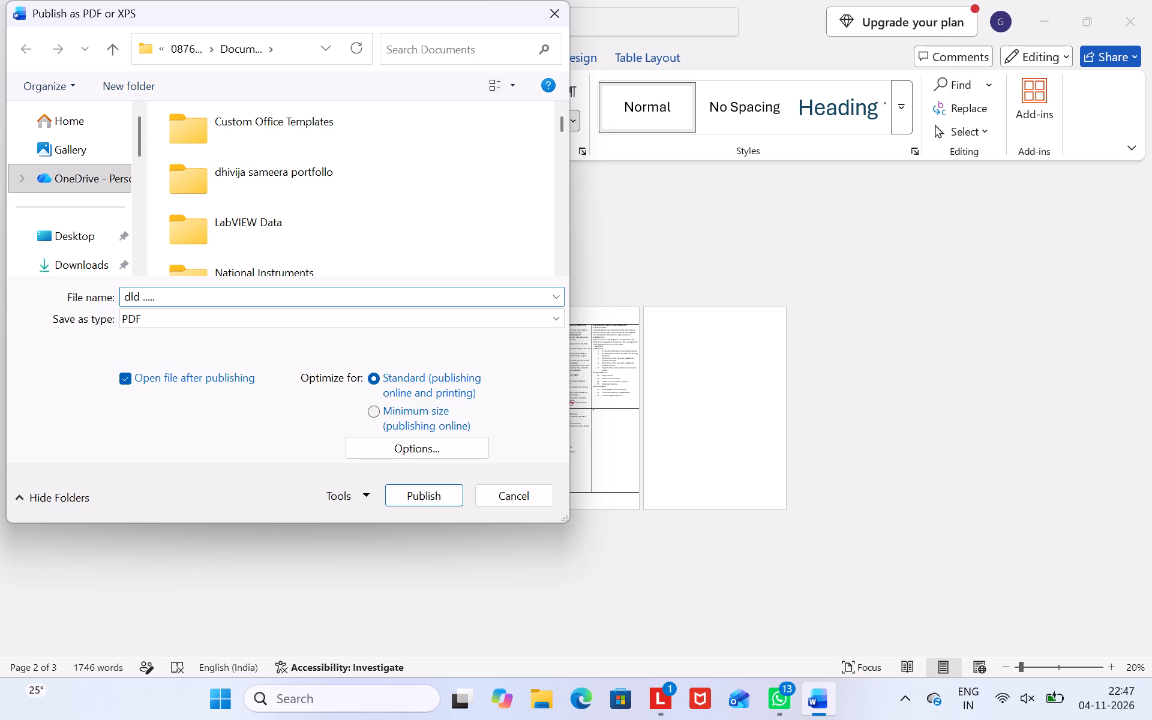
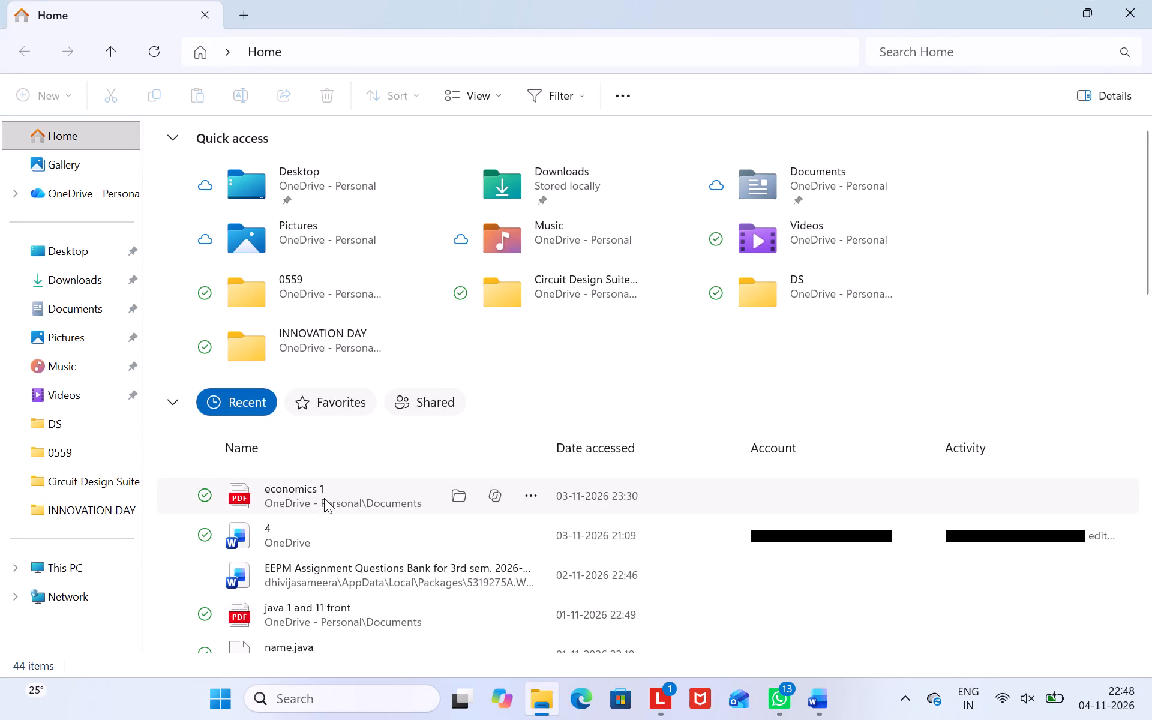
# Open the Documents folder in File Explorer, where the PDF was exported.
pyautogui.click(98, 296)
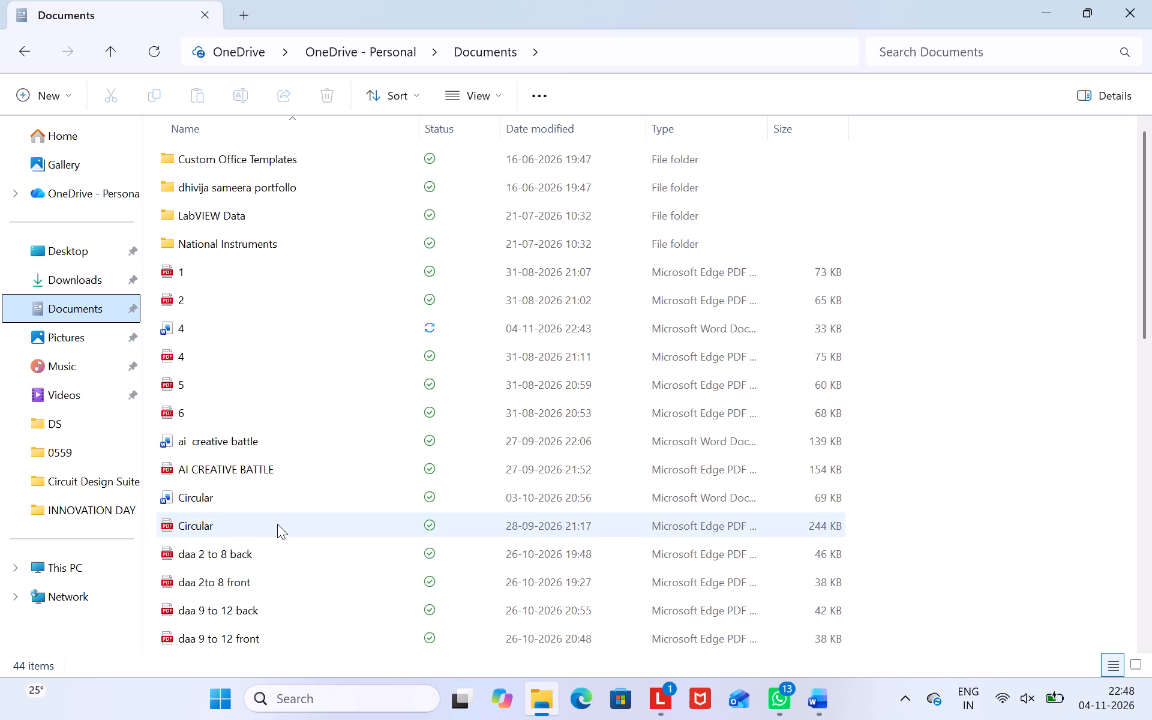
# Copy the PDF file "dld ....." from the Documents folder to the clipboard.
pyautogui.scroll(-1, 277, 524)
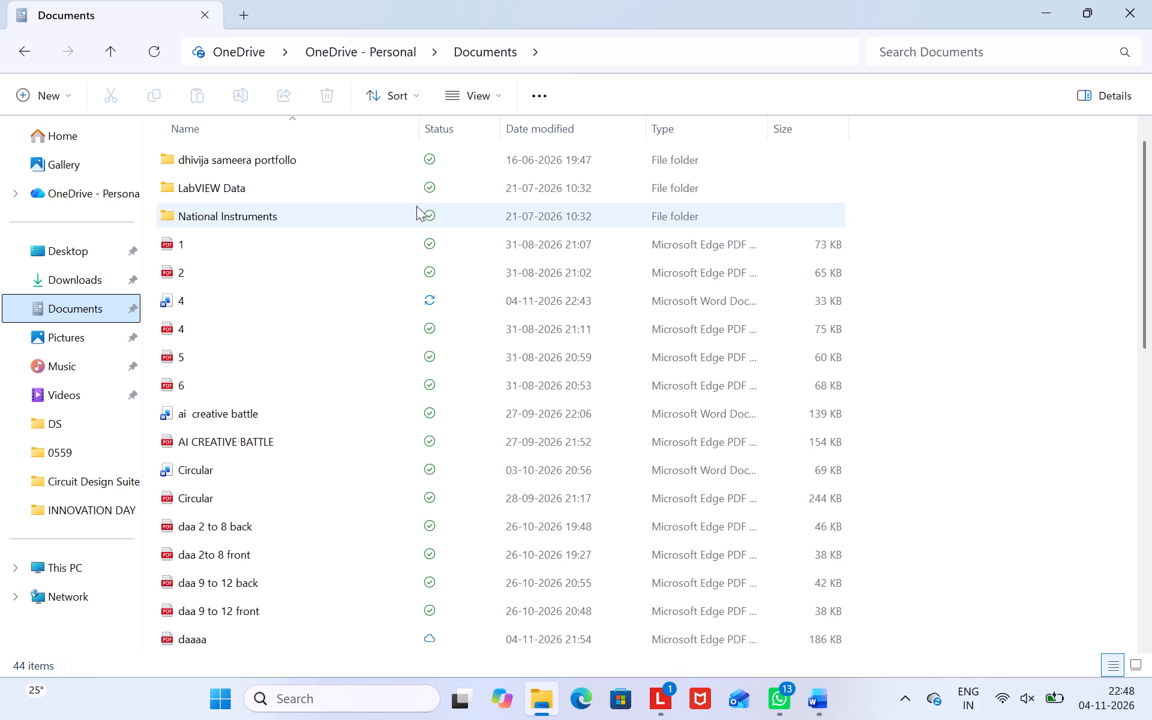
pyautogui.scroll(2, 304, 395)
pyautogui.scroll(-2, 304, 395)
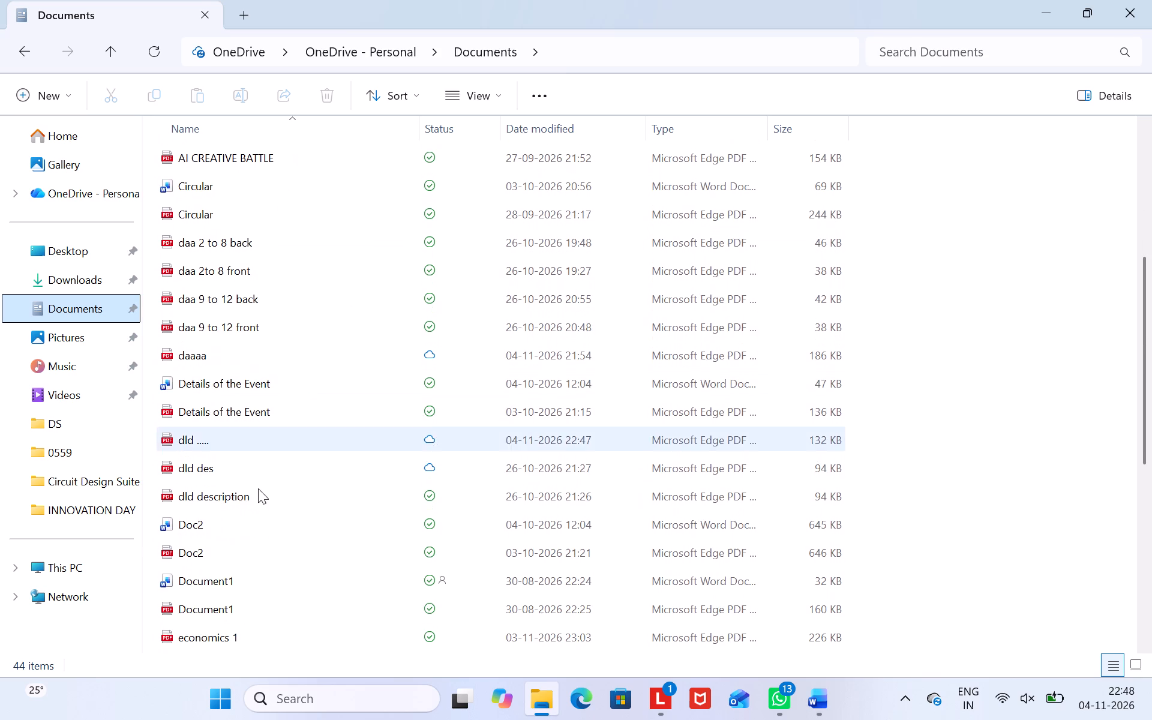
pyautogui.rightClick(305, 443)
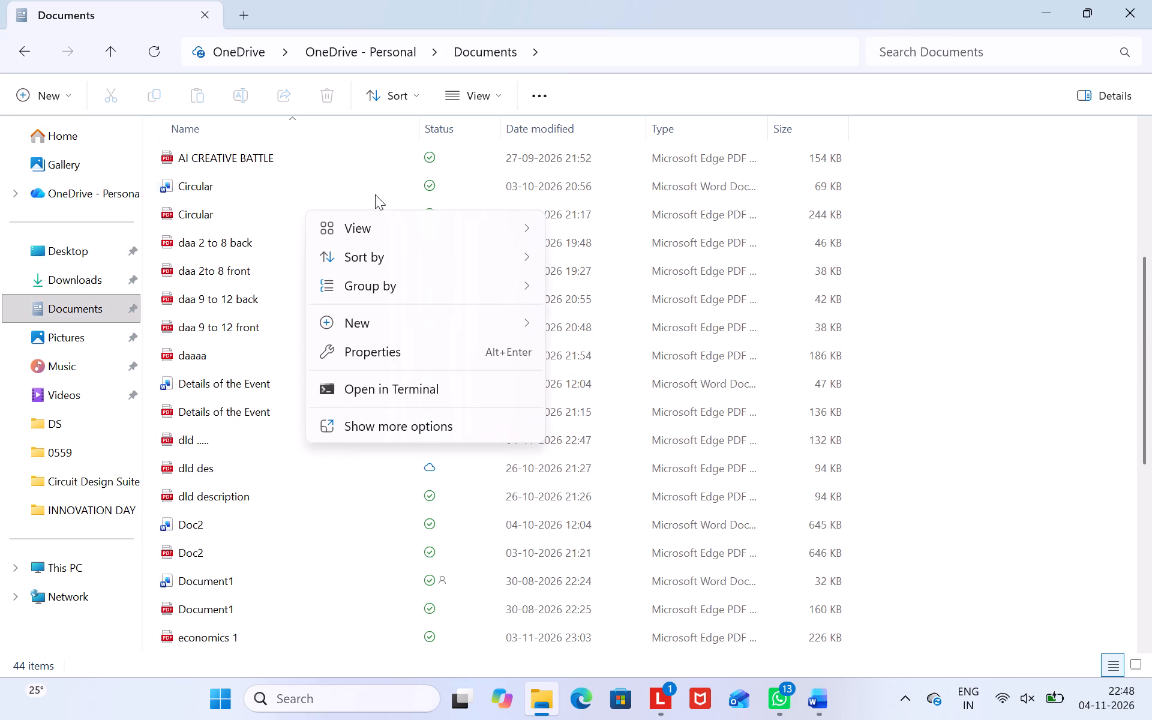
pyautogui.click(240, 449)
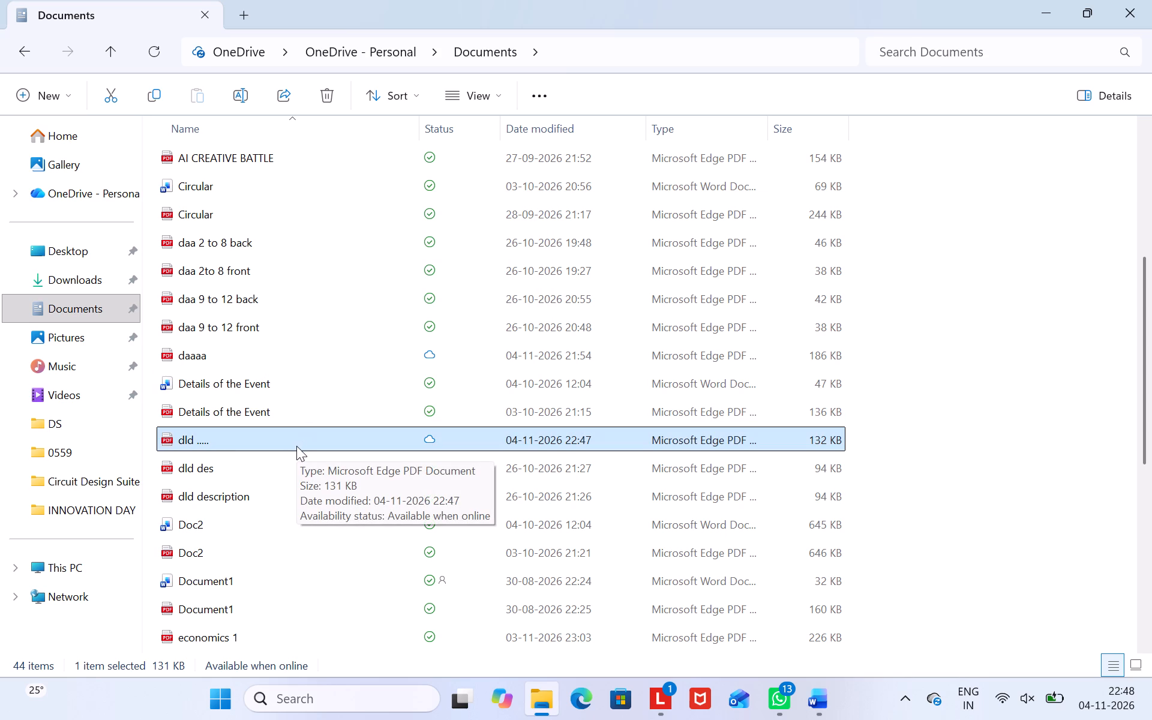
pyautogui.rightClick(317, 431)
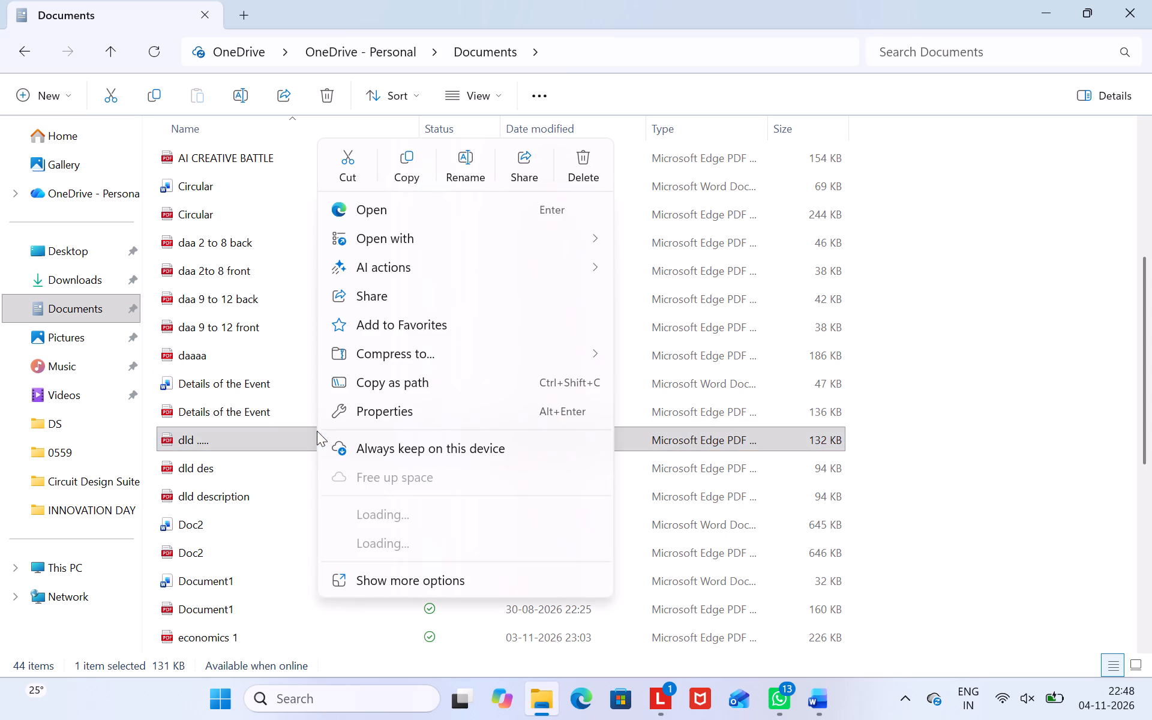
pyautogui.click(410, 165)
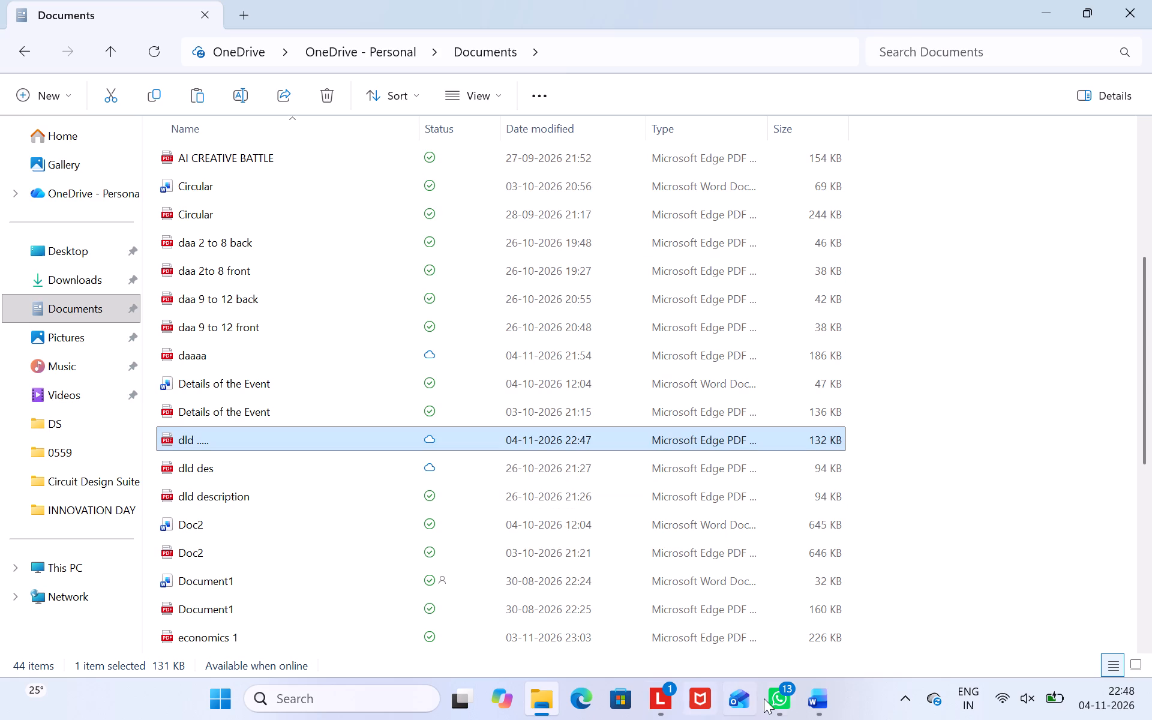